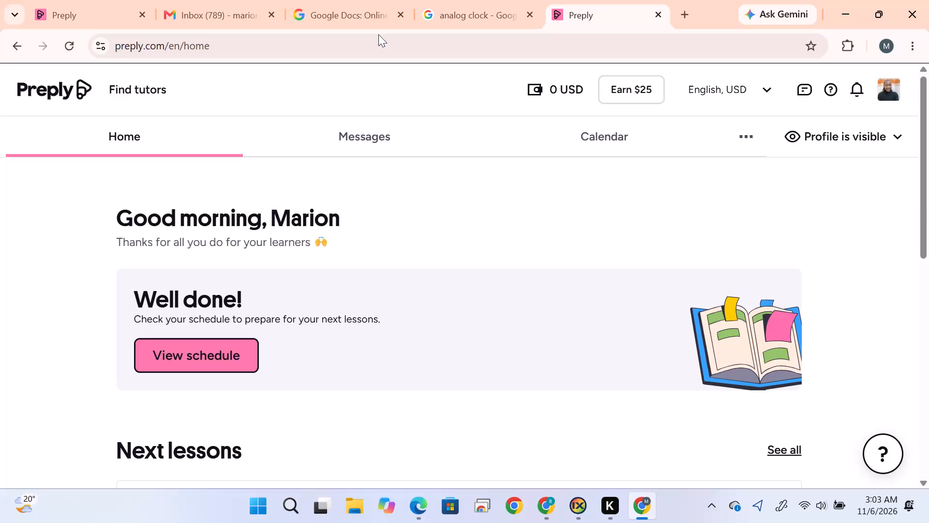
Open Google Docs from its Workspace product page and switch from there to the Google Slides home page.
click(365, 7)
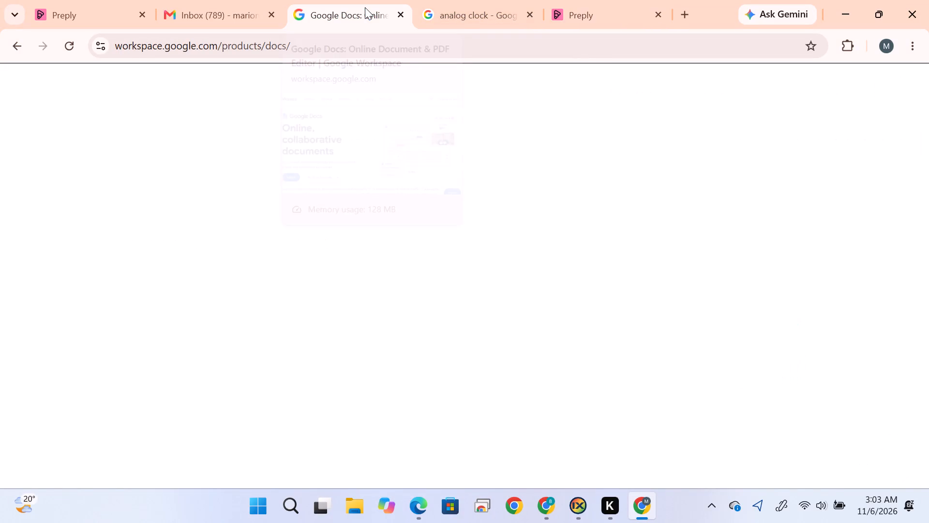
click(112, 386)
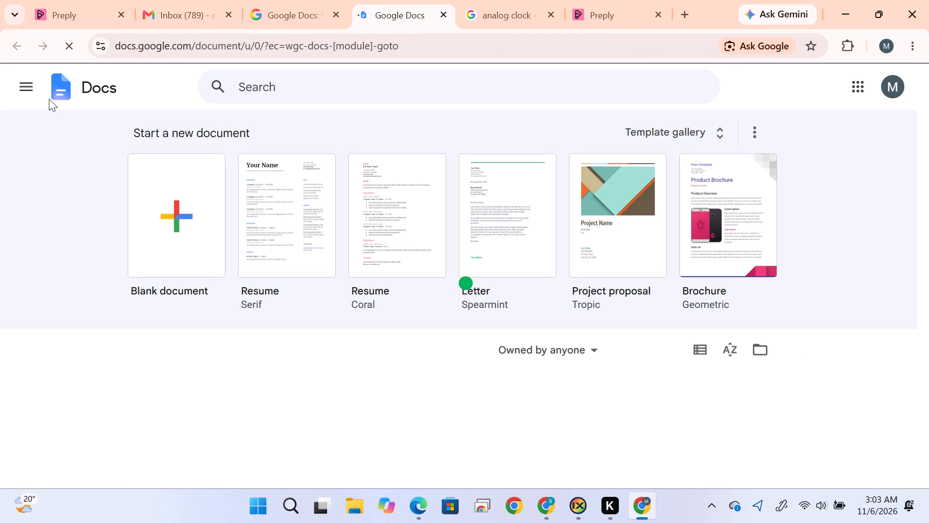
click(32, 87)
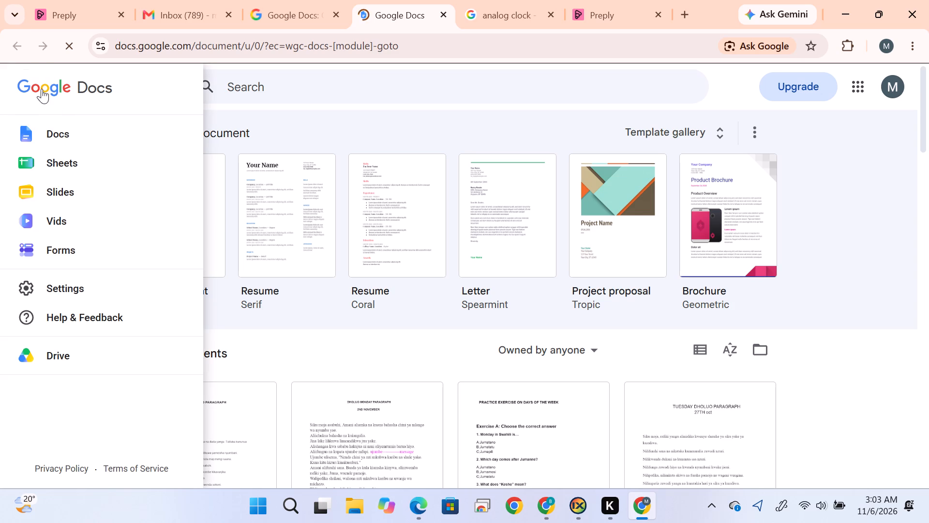
click(55, 187)
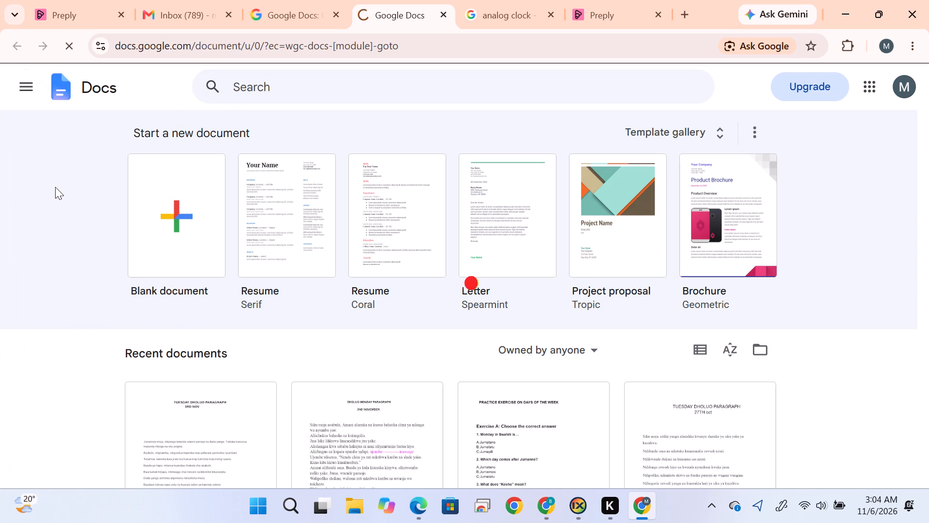
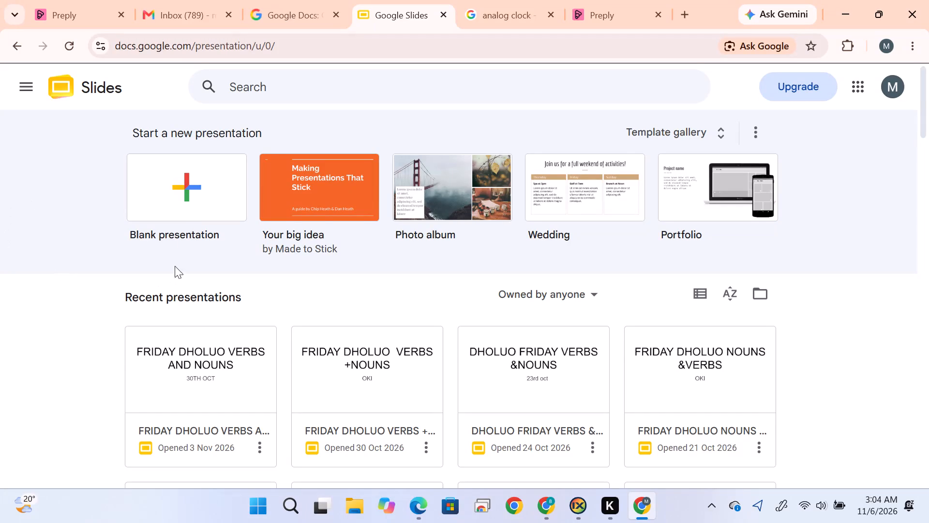
Create a new blank presentation from the Slides home page.
click(197, 208)
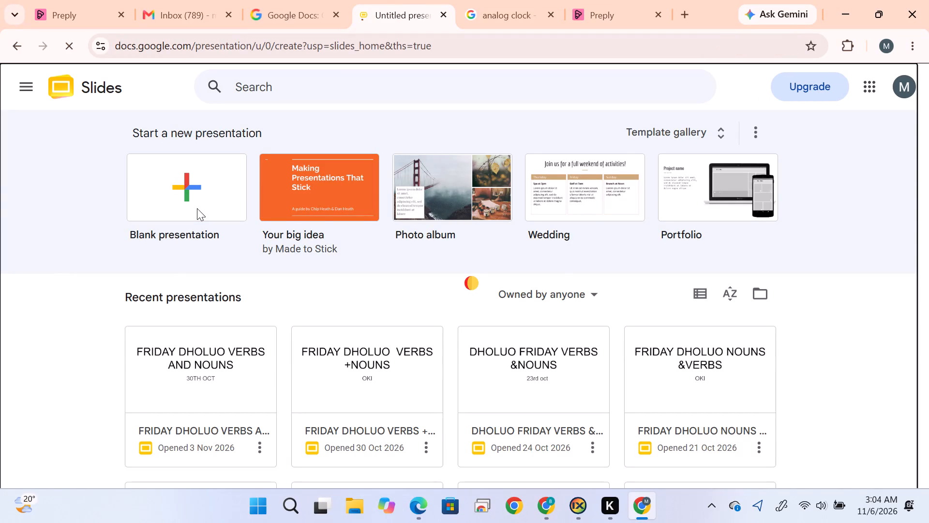
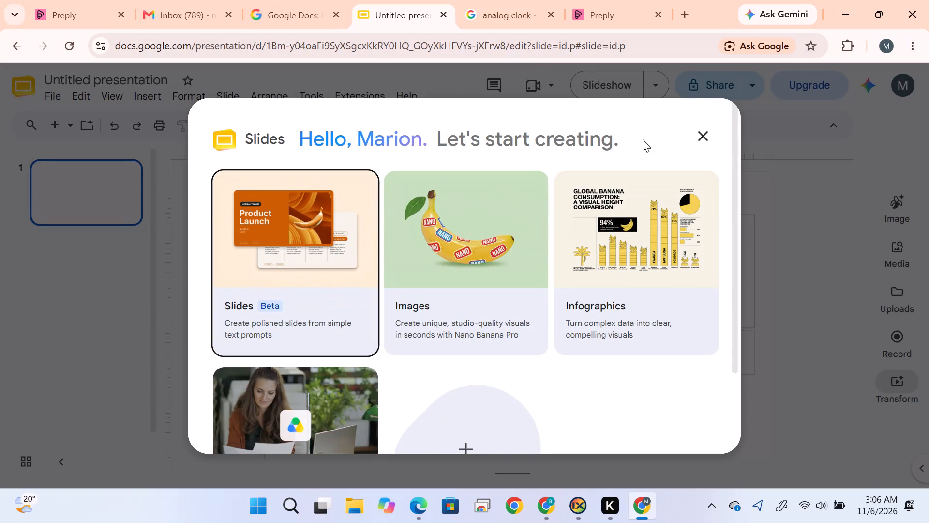
Dismiss the welcome dialog to get to the blank presentation.
click(701, 133)
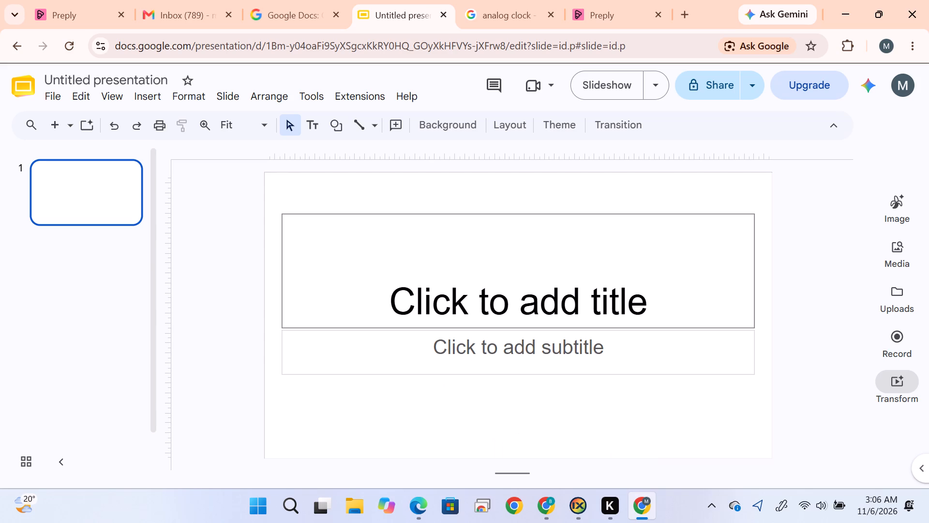
Enter the first slide's title on two lines: "FRIDAY CLASS" and "VERBS AND NOUNS".
click(367, 313)
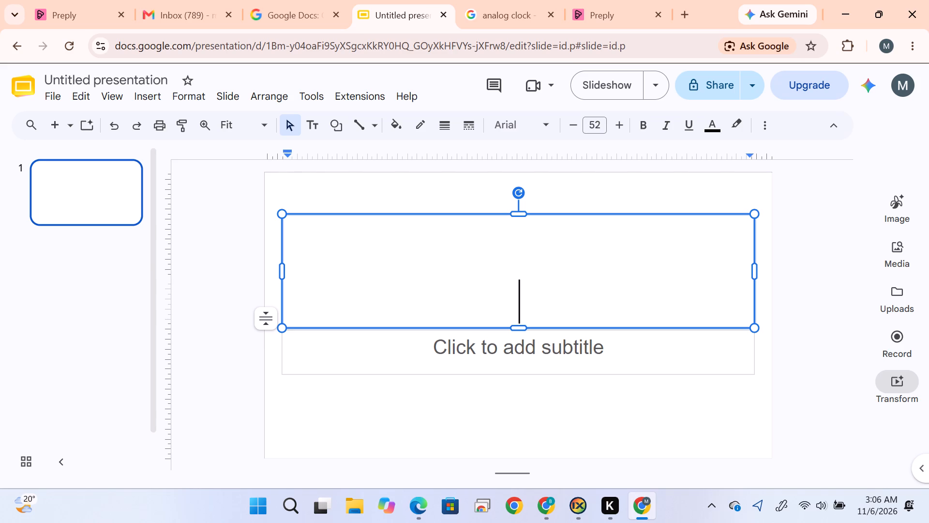
click(410, 284)
text(FR)
text(IDAY)
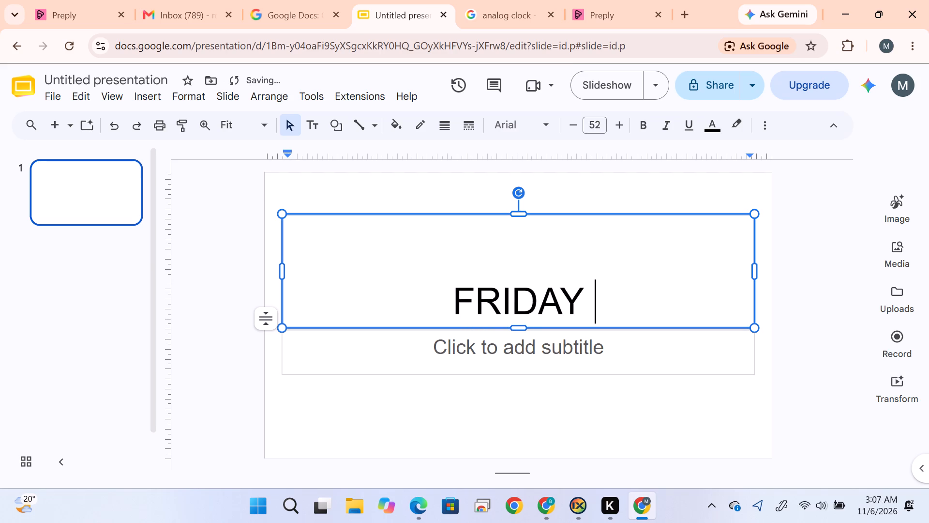
key(s)
key(BackSpace)
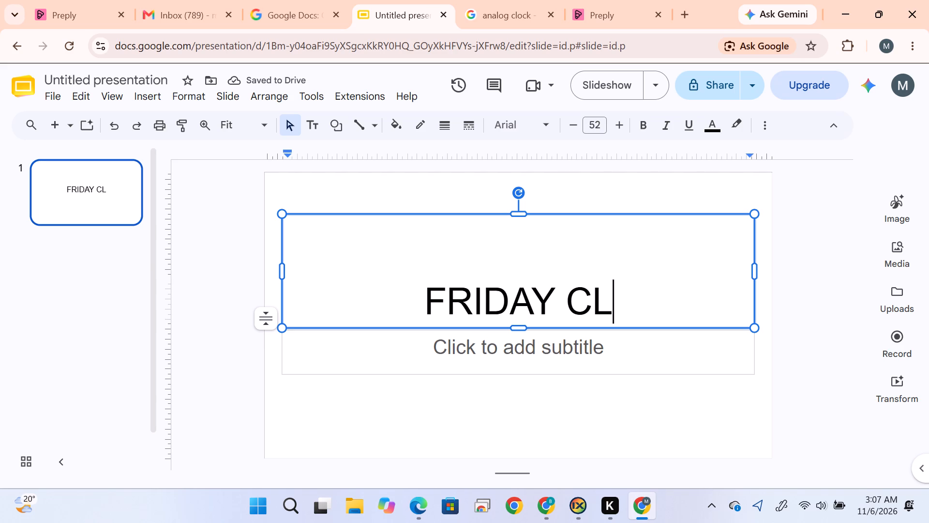
text(ASS)
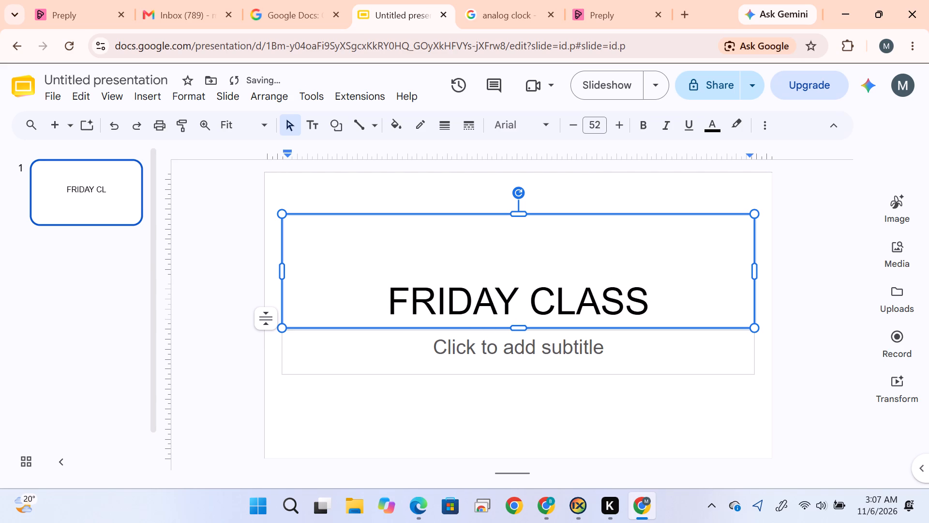
key(Return)
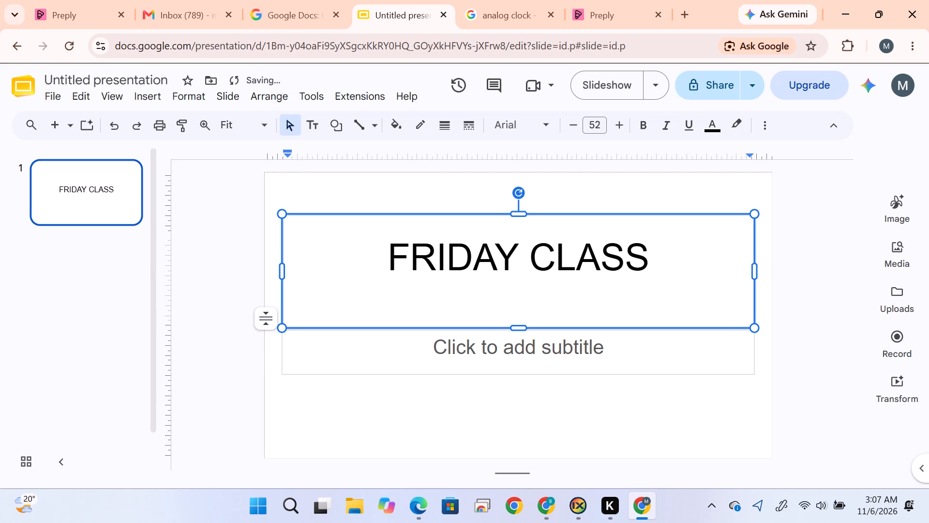
text(VERBS)
key(space)
text(AND)
key(space)
text(NOUNS)
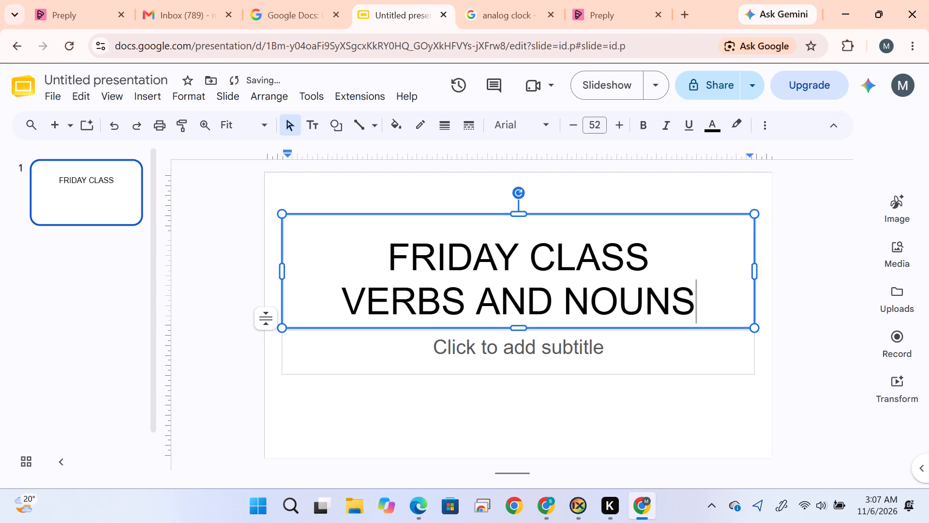
Enter "11TH OCT" as the first slide's subtitle.
click(457, 341)
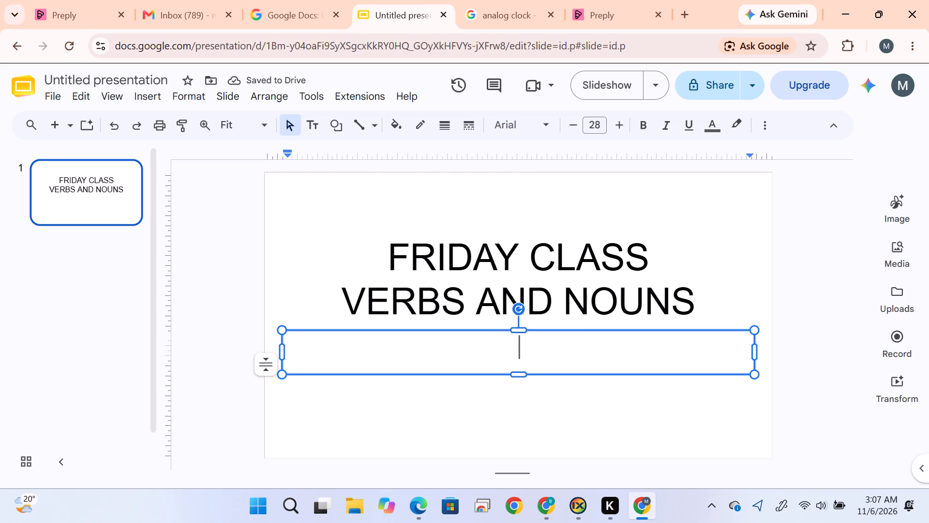
text(11TH)
key(space)
text(OCTIBER)
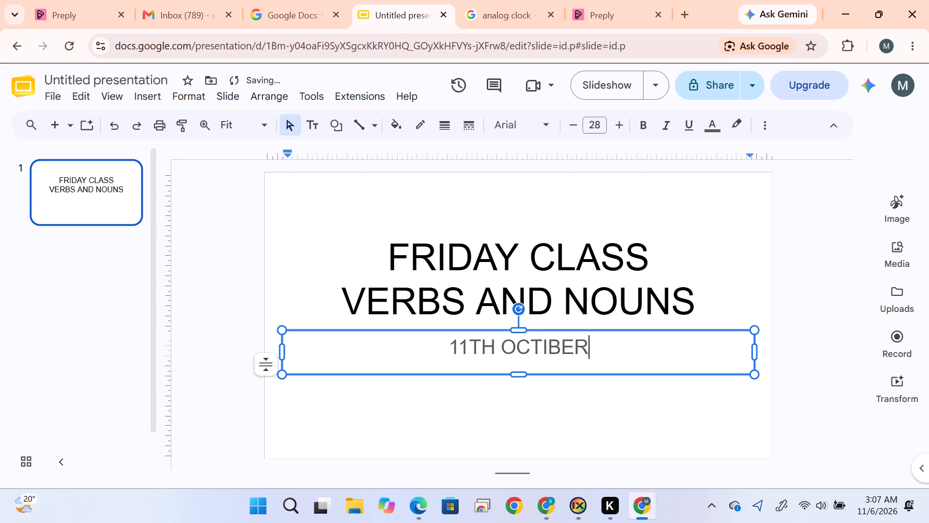
key(BackSpace)
key(BackSpace)
key(BackSpace)
key(BackSpace)
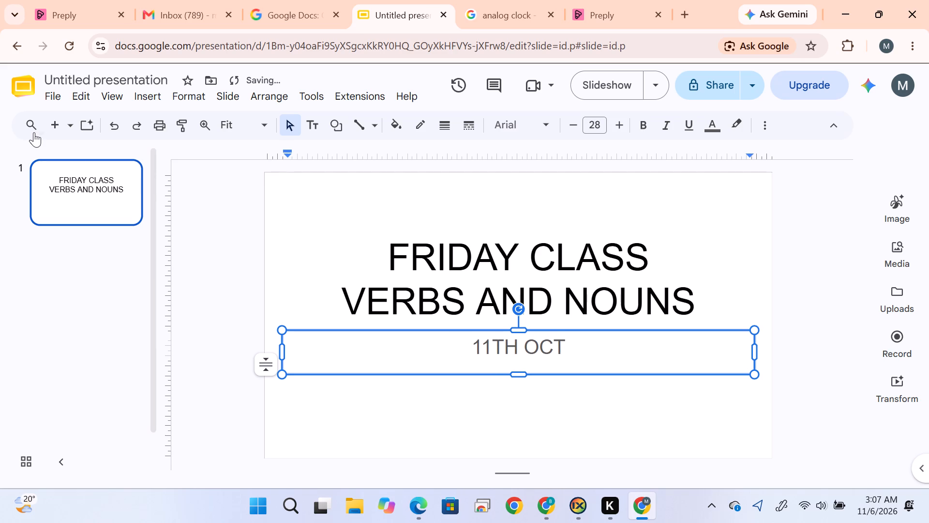
Add a second slide with title and body placeholders.
click(58, 119)
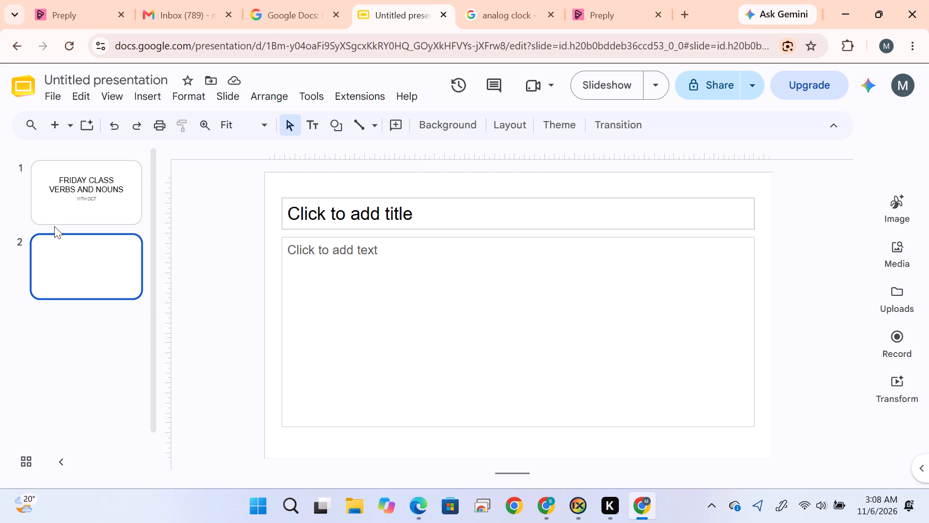
Start the second slide's body with the vocabulary line "TONGO" and "TO CUT", joined by a long row of dashes.
click(298, 268)
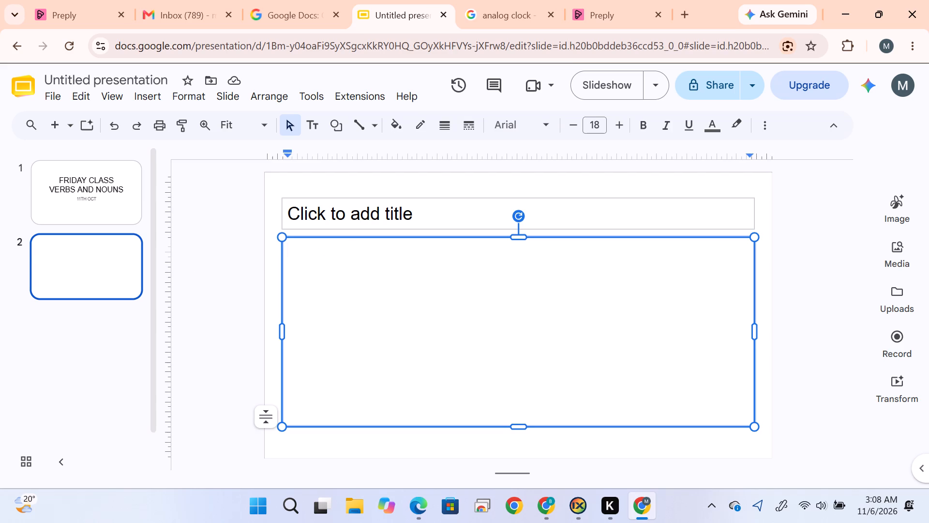
text(TONGO)
key(minus)
key(minus)
key(minus)
key(minus)
key(minus)
key(minus)
key(minus)
key(minus)
key(minus)
key(minus)
key(minus)
key(minus)
key(minus)
key(minus)
key(minus)
key(minus)
key(minus)
key(minus)
key(minus)
key(minus)
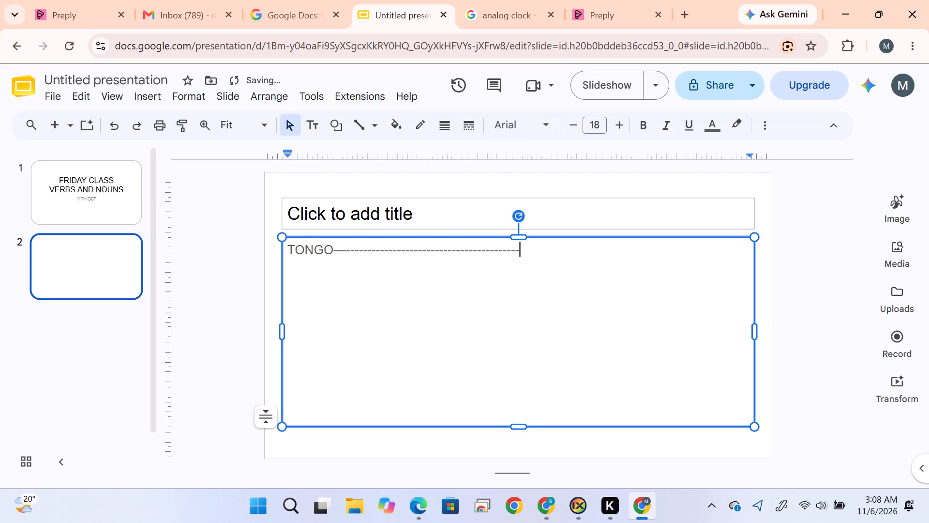
text(TO CUT)
key(Return)
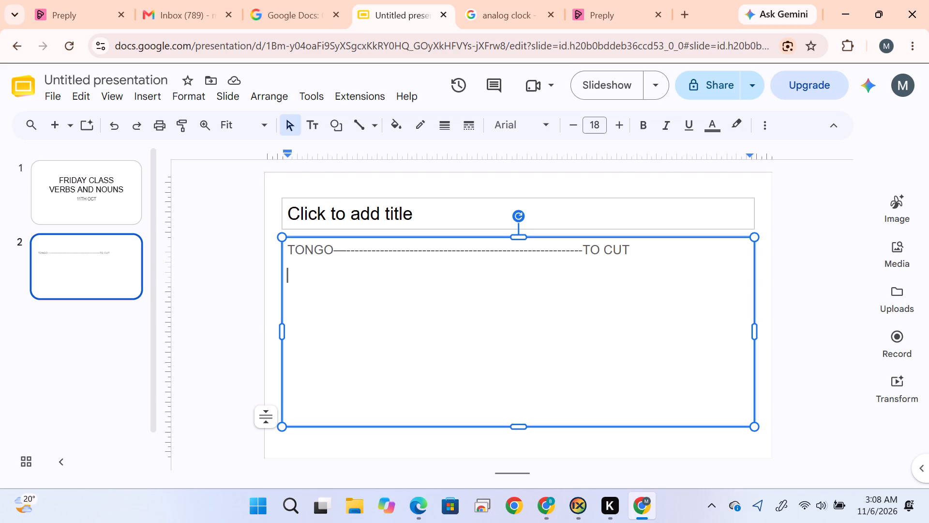
Write the first example sentence under the vocabulary line: "Dani dhii tongo yiende mangeny".
text(dani)
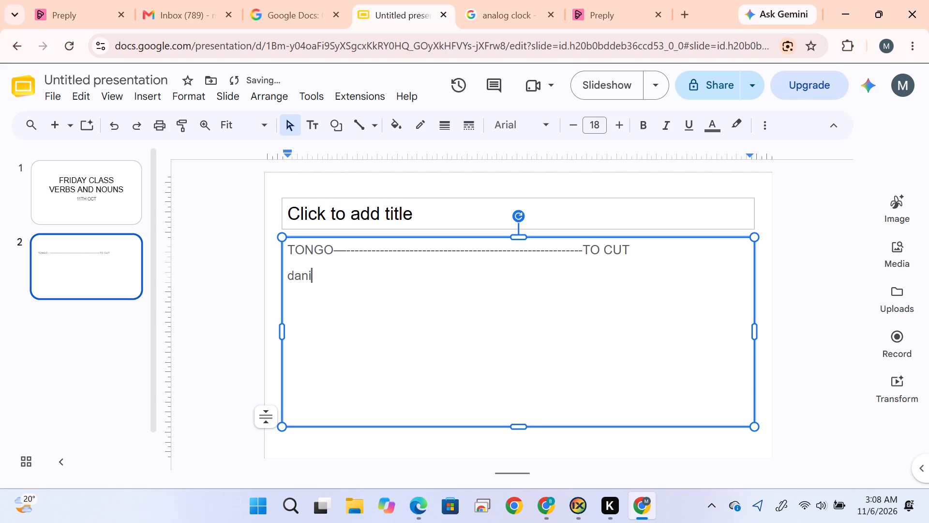
key(space)
text(dhii)
key(space)
text(tongo)
key(space)
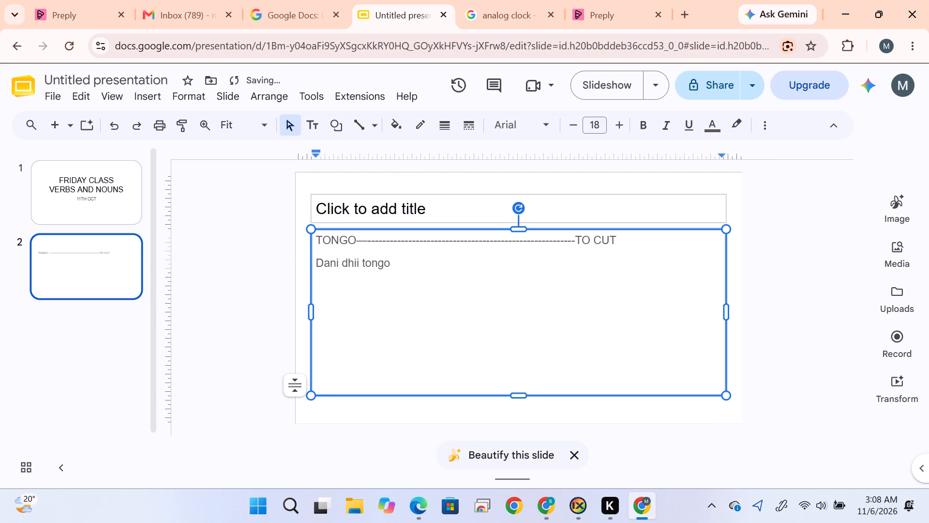
text(yien)
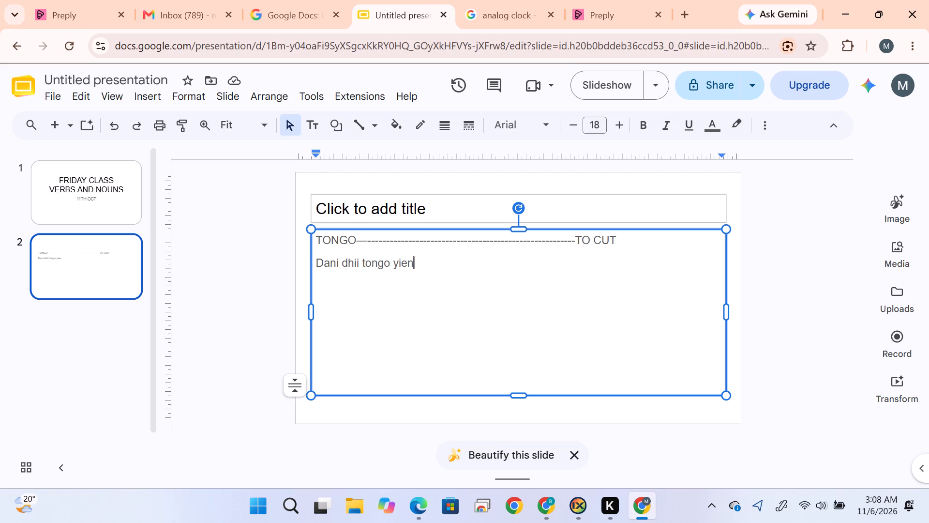
key(space)
key(BackSpace)
text(de mangeny)
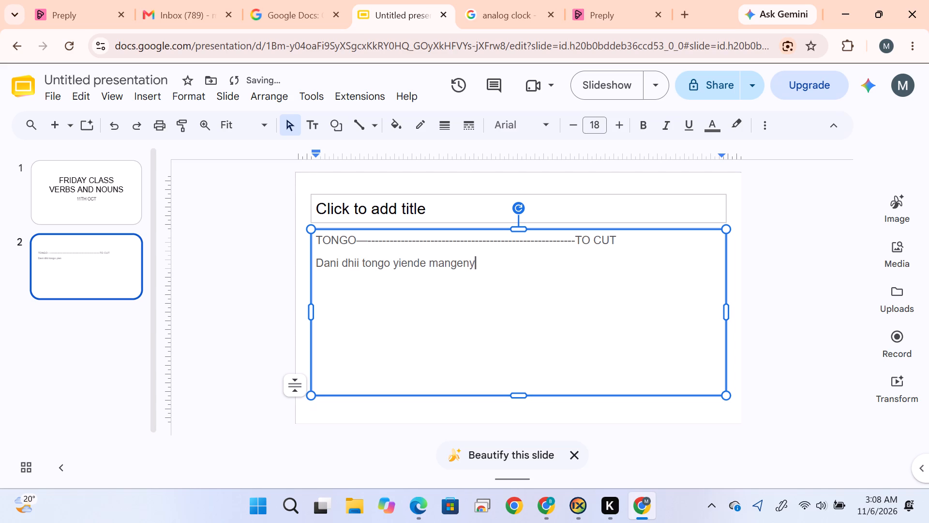
Add a row of dashes and the translation "grandma is going to cut many trees" after the first example, ending the line.
key(minus)
key(minus)
key(minus)
key(minus)
key(minus)
key(minus)
key(minus)
key(minus)
key(minus)
key(minus)
key(minus)
key(minus)
key(minus)
key(minus)
key(minus)
key(minus)
key(minus)
key(minus)
key(minus)
key(minus)
text(grandma is going to cut many)
key(space)
text(tree)
key(s)
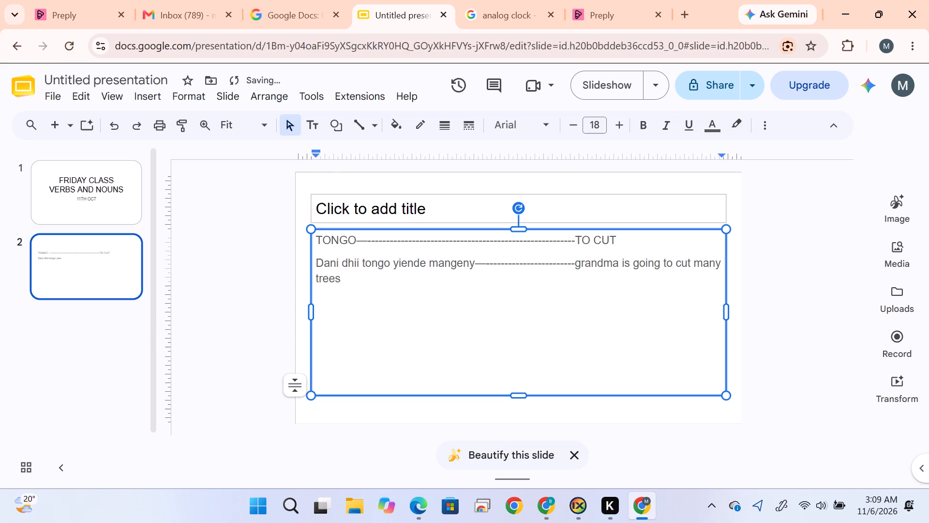
key(Return)
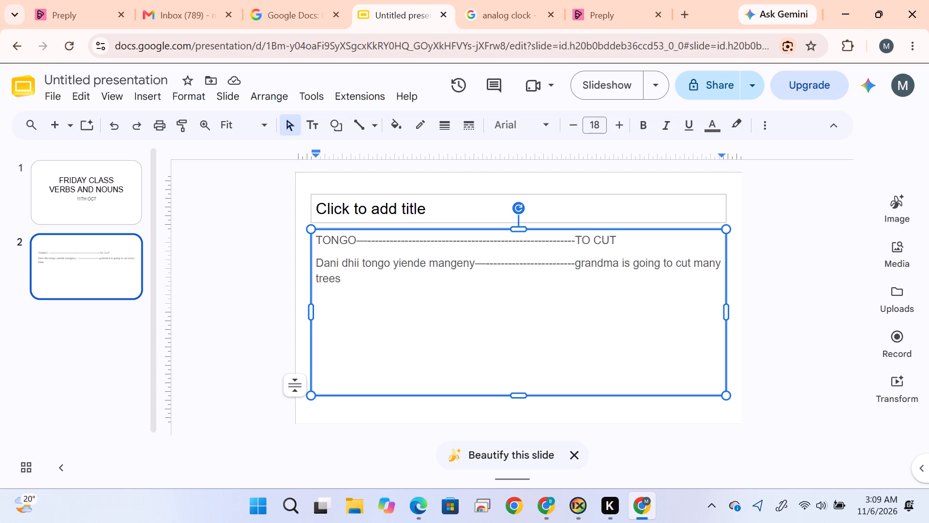
Write the second example sentence "Kiny gibiro dhii tongo niang e puoth ngato" on a new line, followed by a row of dashes.
text(kin)
key(y)
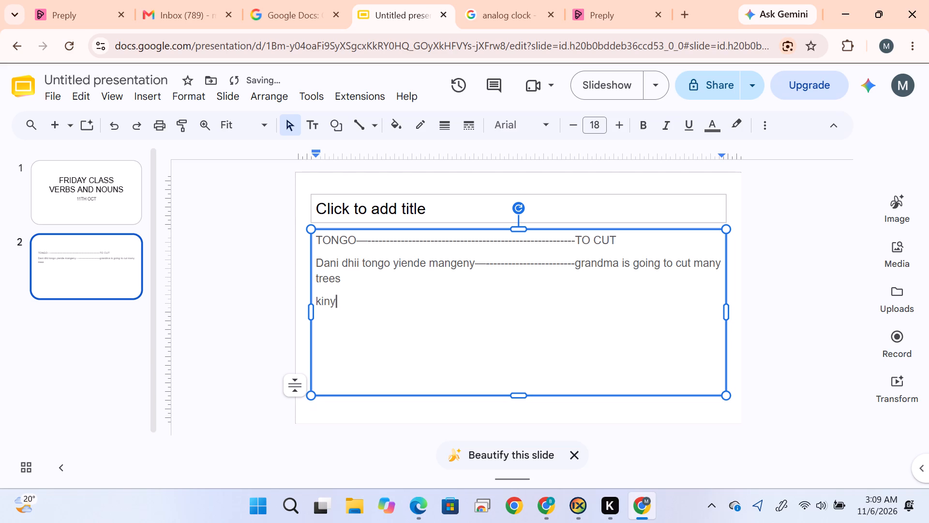
key(space)
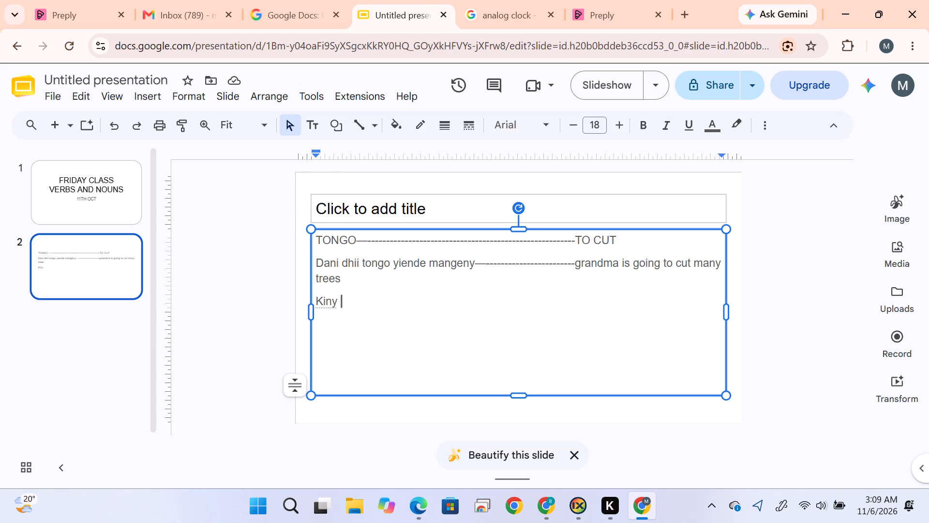
text(gibiro)
key(space)
text(dhii)
key(space)
text(tongo)
key(space)
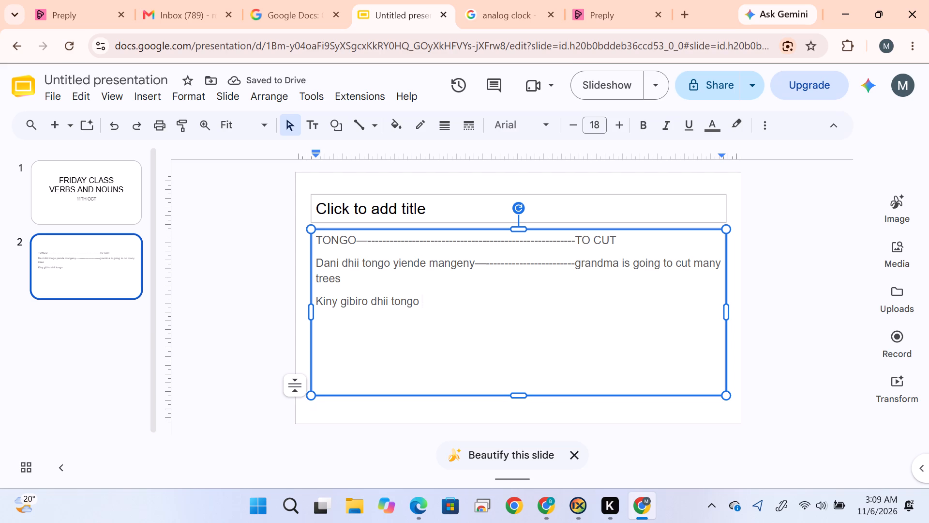
text(niang)
key(space)
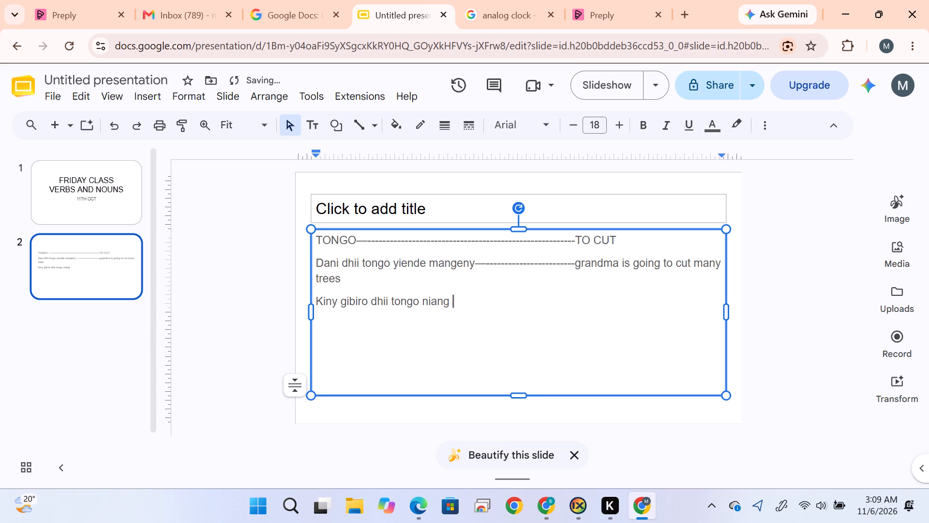
key(space)
text(e puoth)
key(space)
text(ngato-)
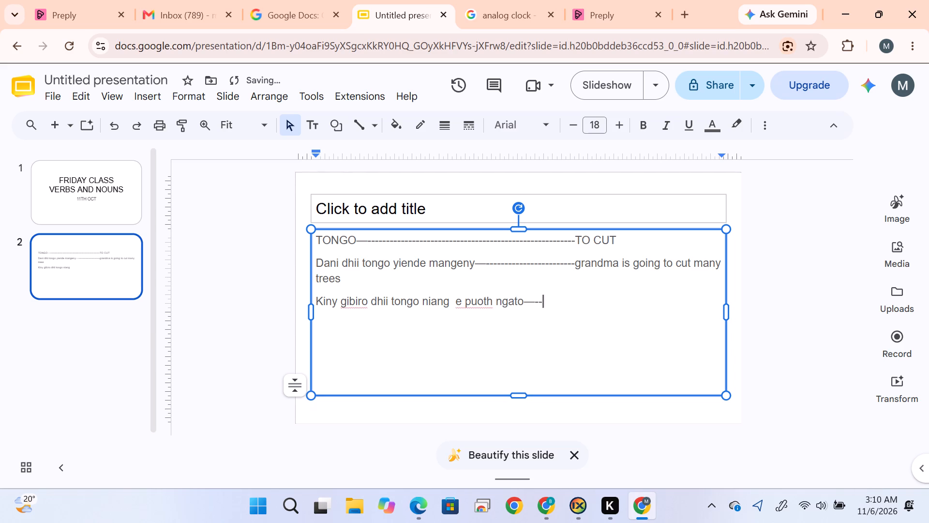
Complete the second example with the translation "tomorrow they will go and cut sugarcane in someones farm" and end the line.
text(tomo)
text(rrow)
key(space)
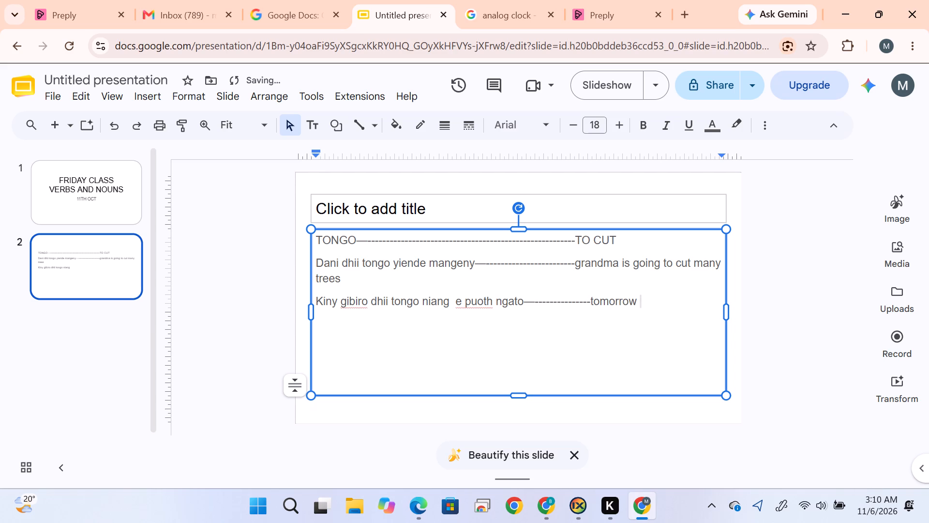
text(they will)
key(space)
text(go)
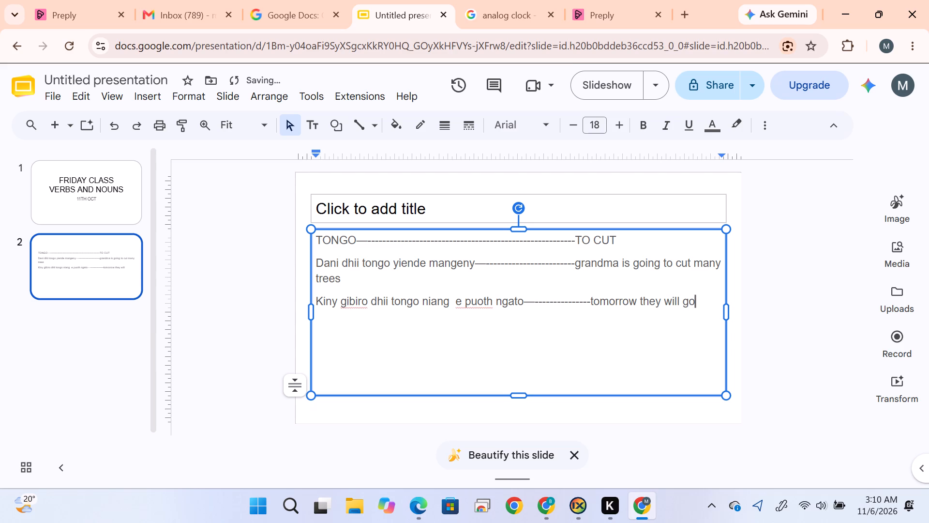
key(space)
text(and cut)
key(space)
text(sugacane)
key(space)
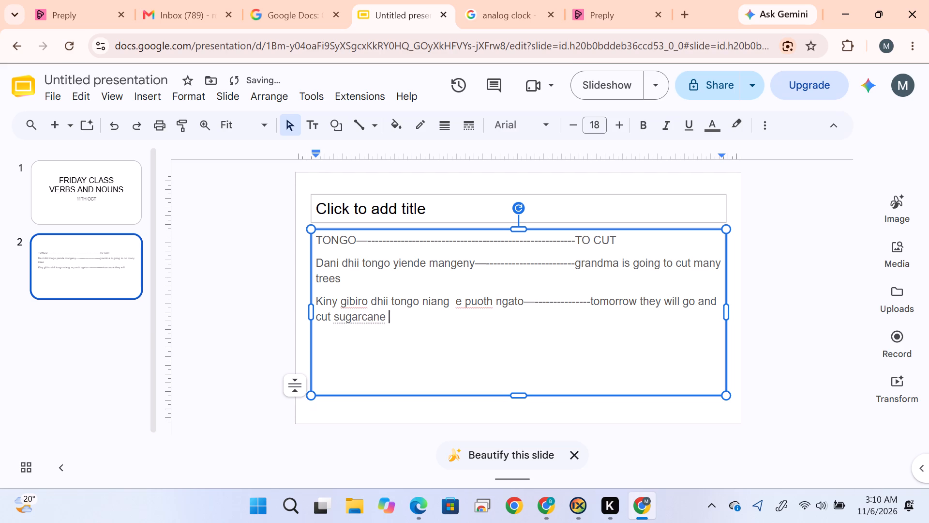
text(in)
key(space)
text(someones)
key(space)
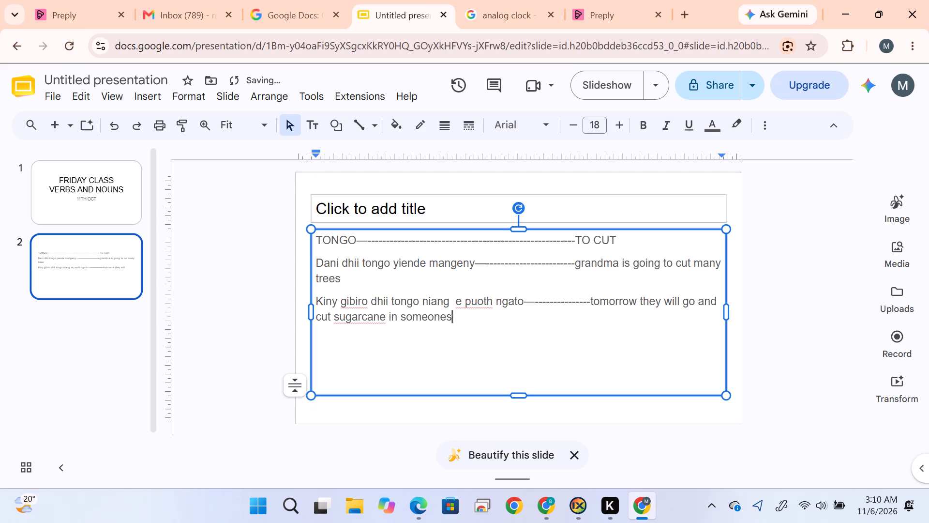
text(farm)
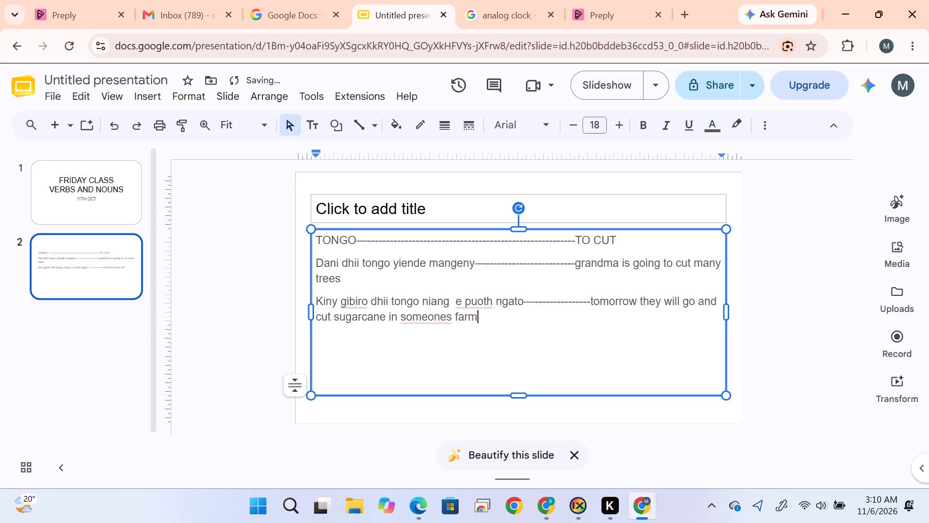
key(Return)
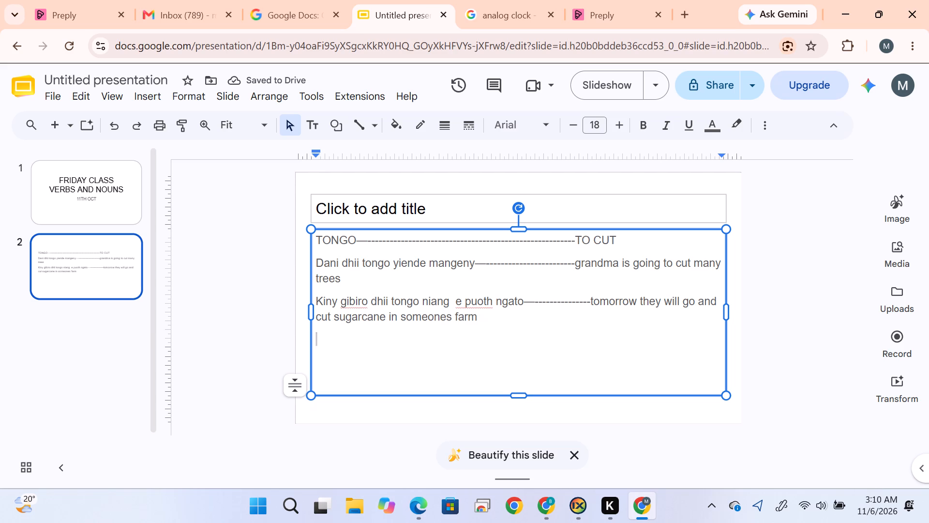
Add the vocabulary line "LEWO" and "TO BE LATE", joined by a long row of dashes, and end the line.
text(LEOWO)
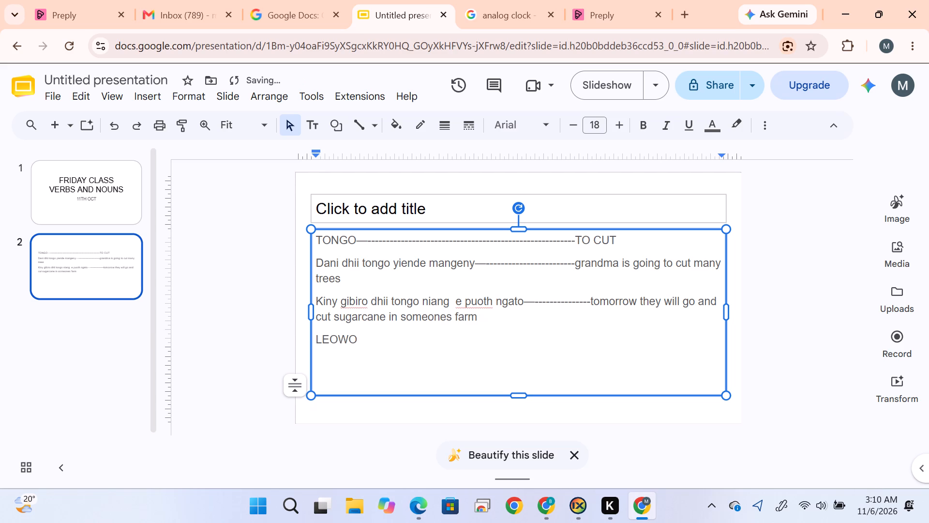
key(BackSpace)
key(BackSpace)
key(BackSpace)
text(WO-)
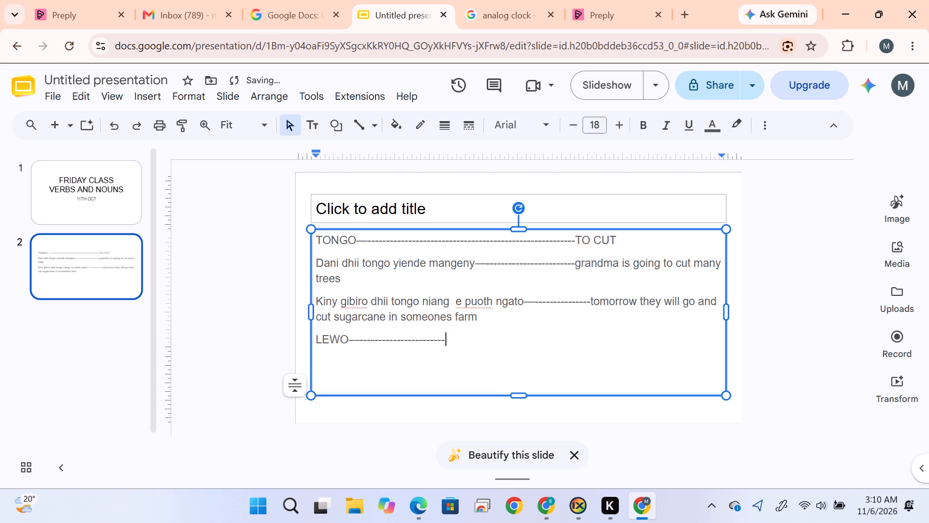
text(--)
text(TO BE)
key(space)
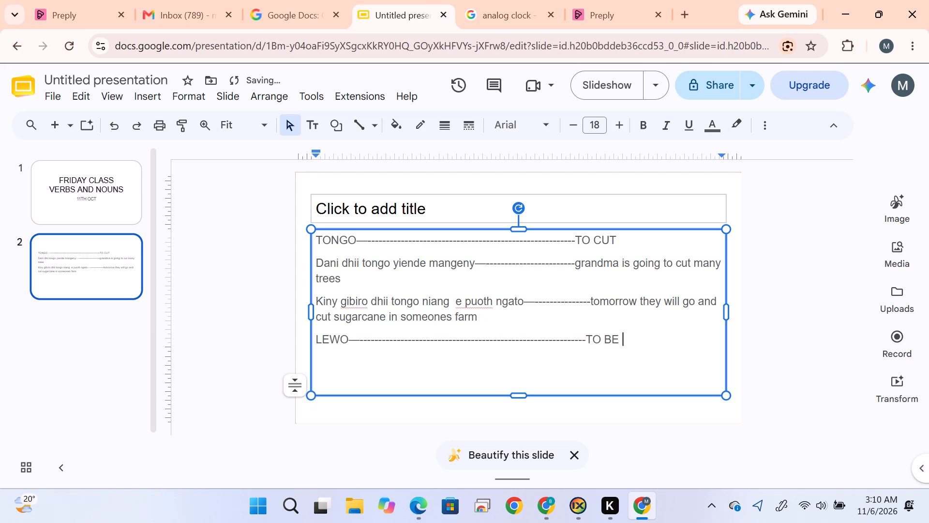
text(LATE)
key(Return)
Write the first LEWO example sentence "Nyoro ne alewo school" followed by a long row of dashes.
text(nyoro ne alewo)
key(space)
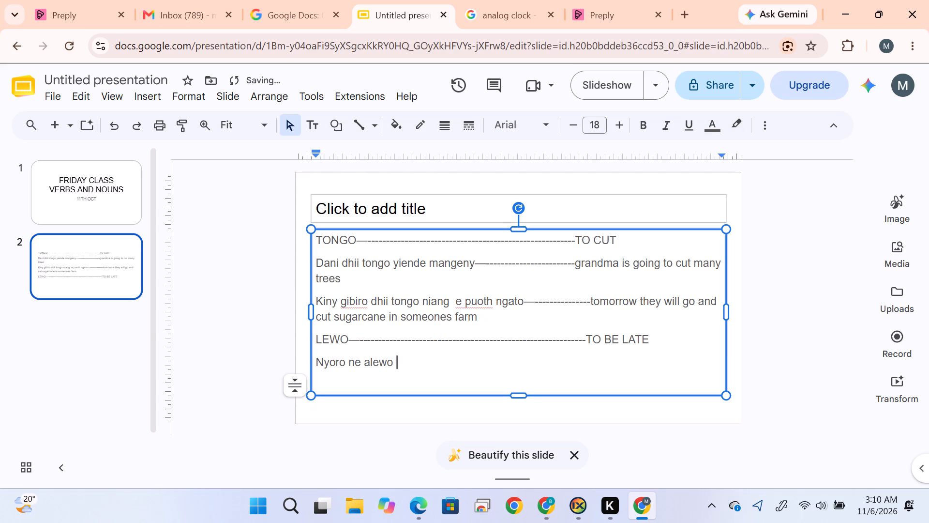
text(school)
key(minus)
key(minus)
key(minus)
key(minus)
key(minus)
key(minus)
key(minus)
key(minus)
key(minus)
key(minus)
key(minus)
key(minus)
key(minus)
key(minus)
key(minus)
key(minus)
key(minus)
key(minus)
key(minus)
key(minus)
Add the translation "yesterday i was late to school" after the dashes and end the line.
text(yesterday)
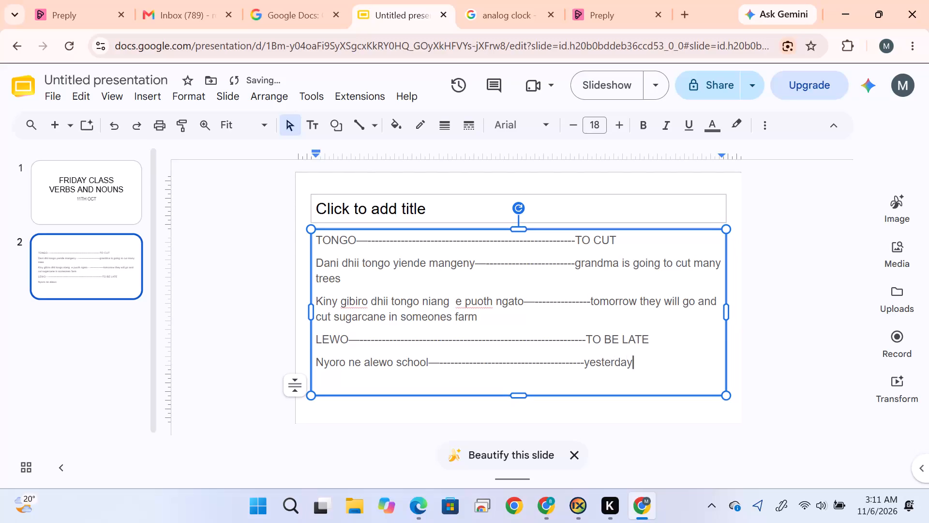
key(space)
text(i was k)
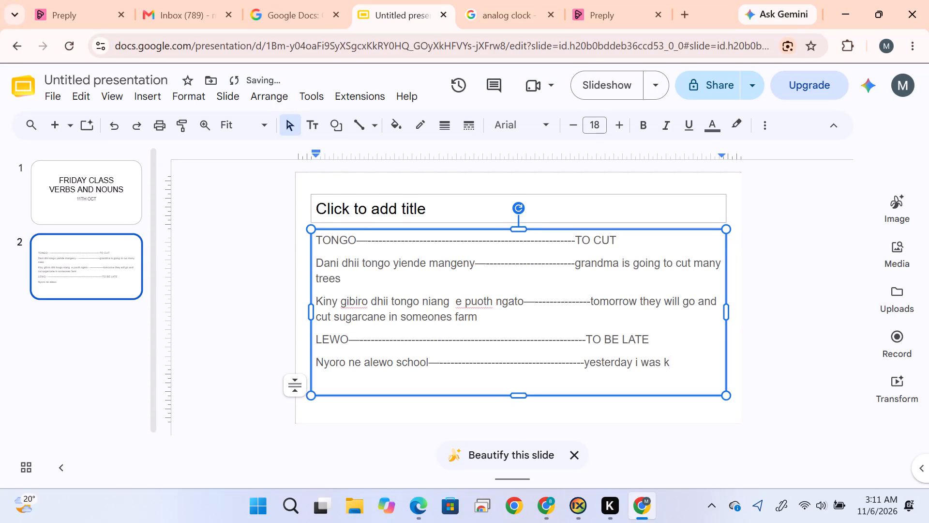
key(BackSpace)
text(late to)
key(space)
text(school)
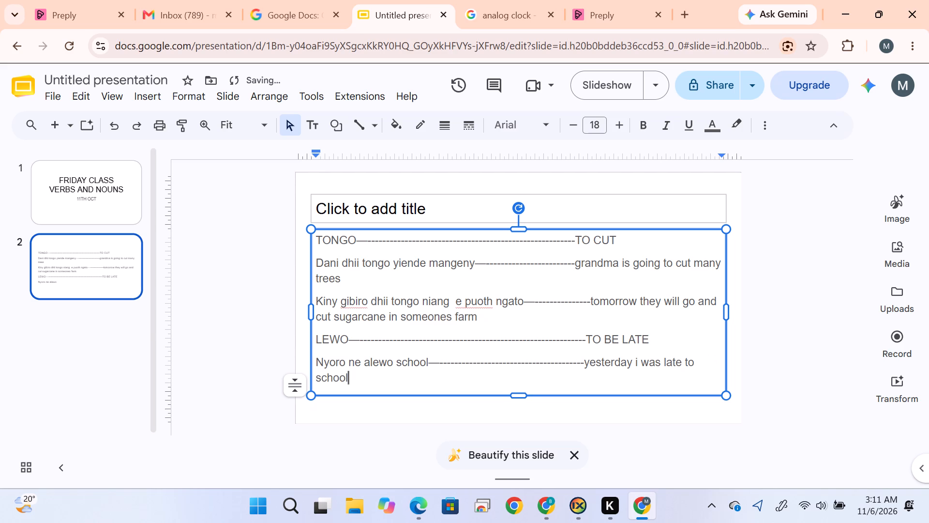
key(Return)
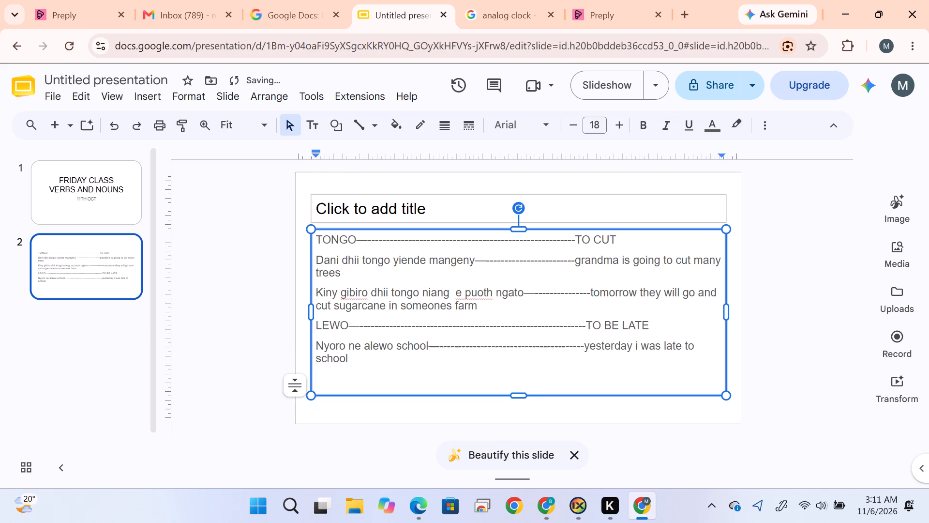
Write the second LEWO example sentence "Kiny ne alew biro tich gokinyi" followed by a long row of dashes.
key(k)
text(iny ne)
key(space)
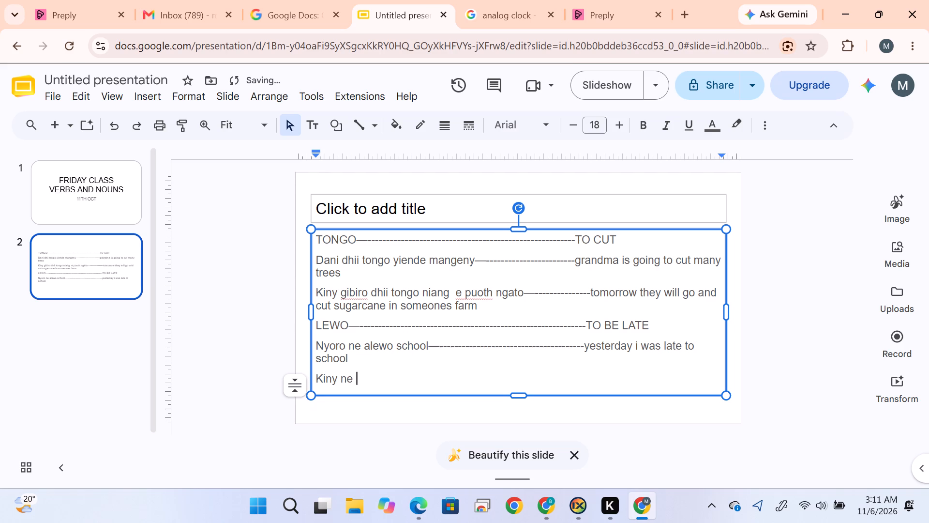
text(ale)
key(w)
key(space)
text(biro)
key(space)
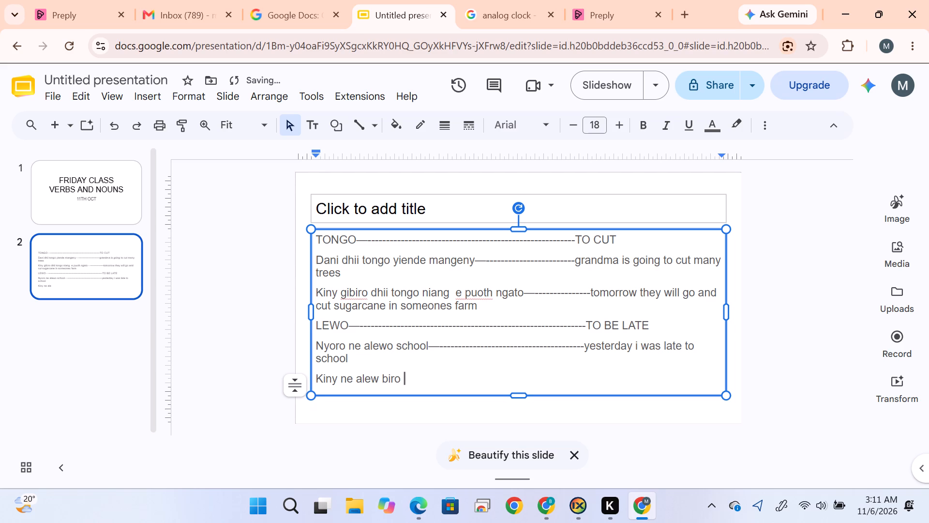
text(tich)
key(space)
text(gik)
key(BackSpace)
key(BackSpace)
text(okinyi-)
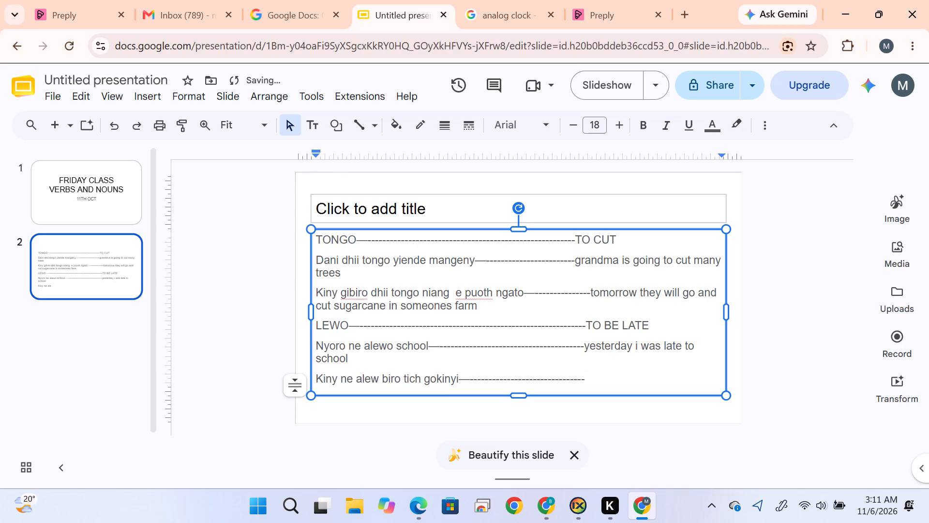
Add the translation "tomorrow i will be late to come to work in the morning" after the dashes.
text(tomorrow i will be late)
key(space)
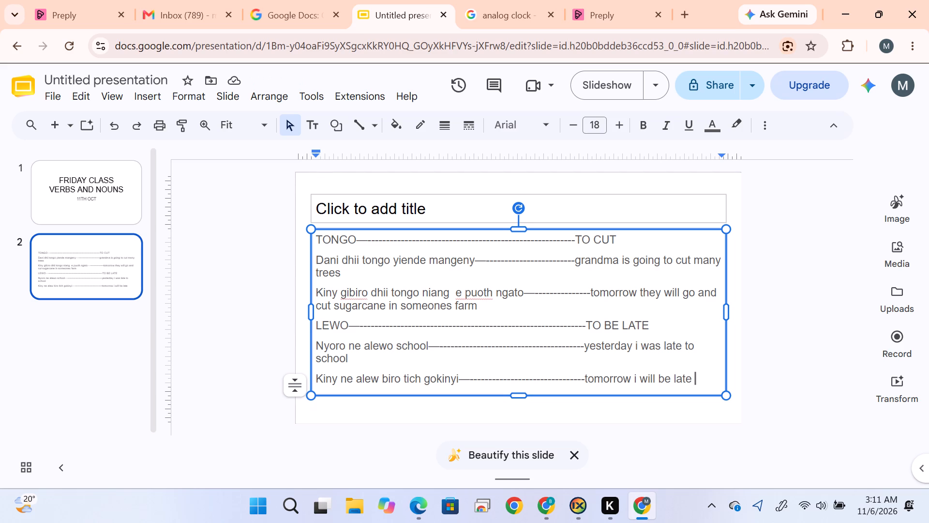
text(to come)
key(space)
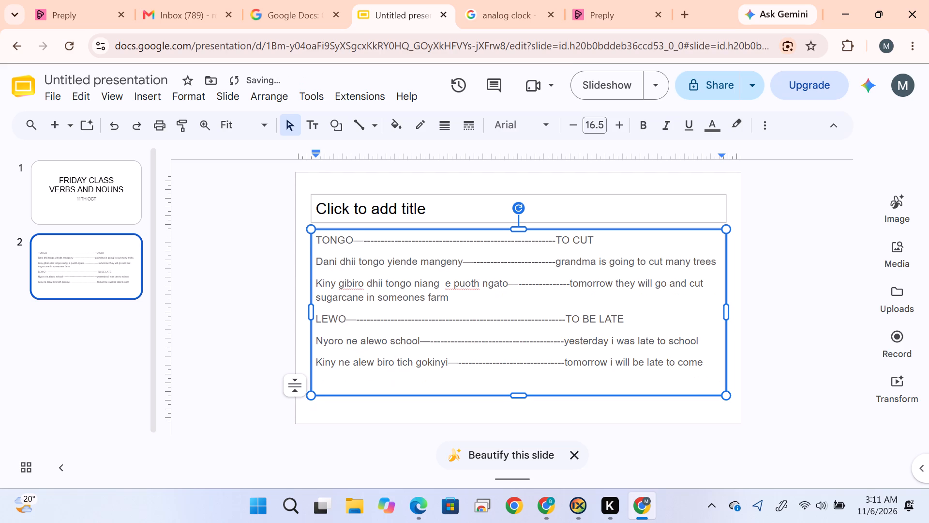
text(to w)
text(or)
key(k)
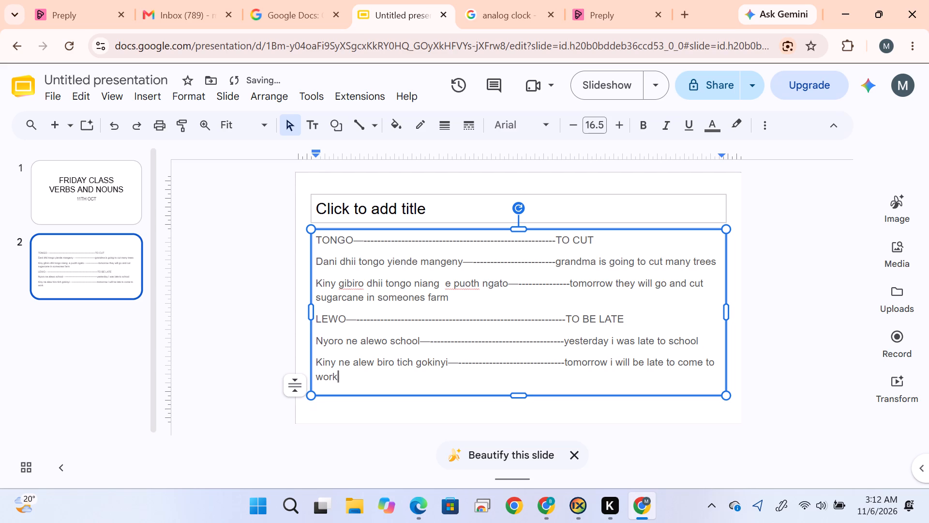
key(space)
text(i)
text(n the)
key(space)
text(morning)
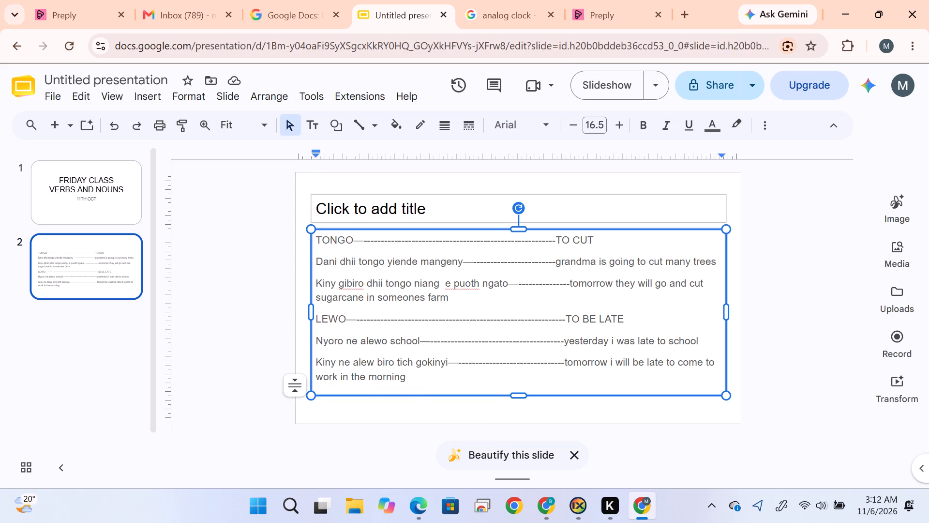
Add a new slide after slide 2.
click(58, 121)
In the new slide's body, write the vocabulary line "WAT", a long row of dashes and "RELATIVE", and end the line.
click(296, 257)
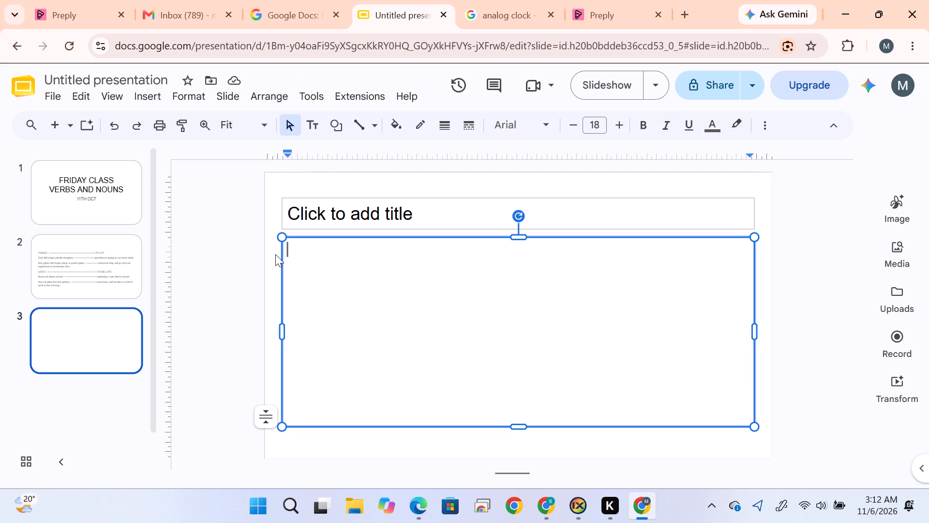
text(WAT)
key(minus)
key(minus)
key(minus)
key(minus)
key(minus)
key(minus)
key(minus)
key(minus)
key(minus)
key(minus)
key(minus)
key(minus)
key(minus)
key(minus)
key(minus)
key(minus)
key(minus)
key(minus)
key(minus)
key(minus)
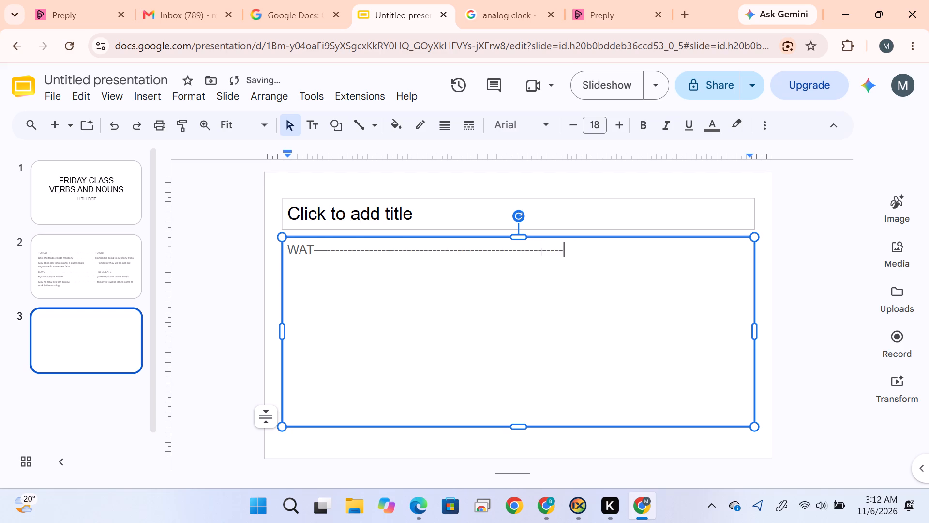
text(RELATIVE)
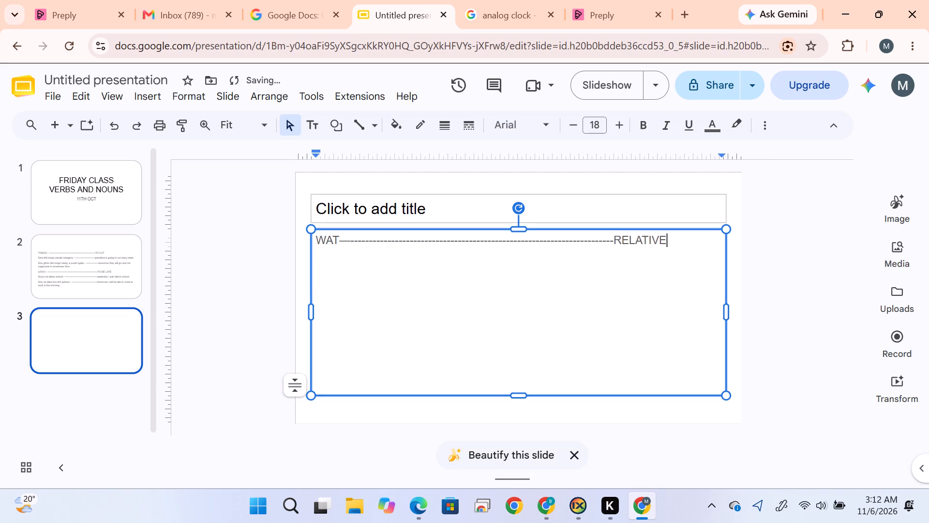
key(Return)
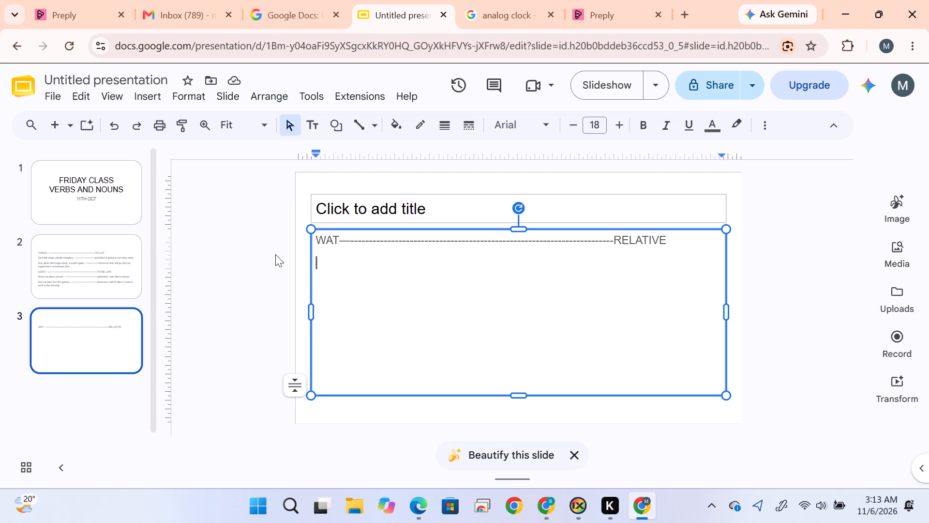
Write the first WAT example sentence "Mano en watna" followed by a long row of dashes.
text(mano en watna)
key(space)
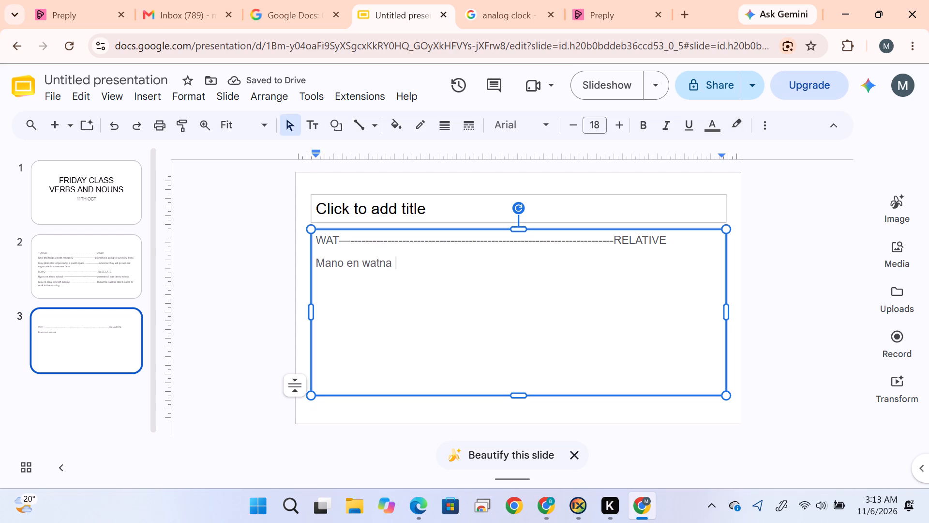
key(minus)
key(minus)
key(minus)
key(minus)
key(minus)
key(minus)
key(minus)
key(minus)
key(minus)
key(minus)
key(minus)
key(minus)
key(minus)
key(minus)
key(minus)
key(minus)
key(minus)
key(minus)
key(minus)
key(minus)
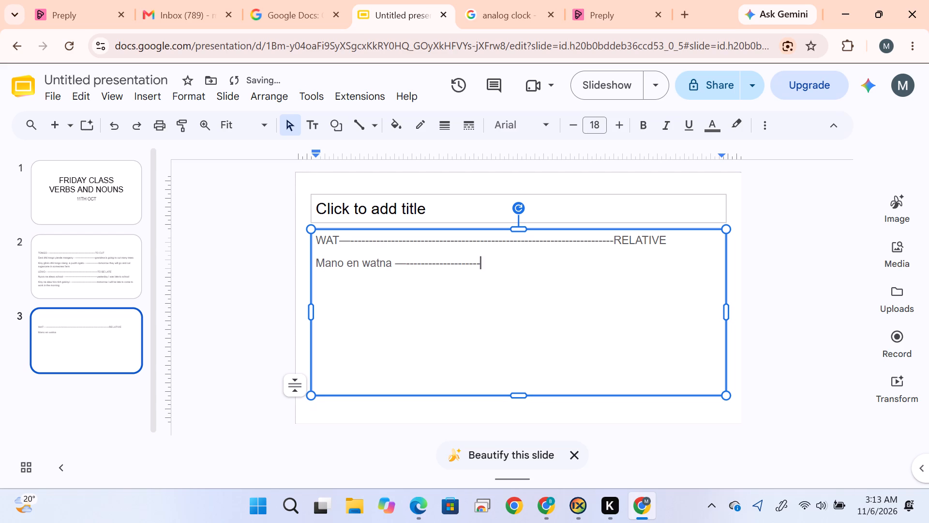
Add the translation "that one is my relative" after the dashes.
text(tht)
key(BackSpace)
text(at)
key(space)
text(ob)
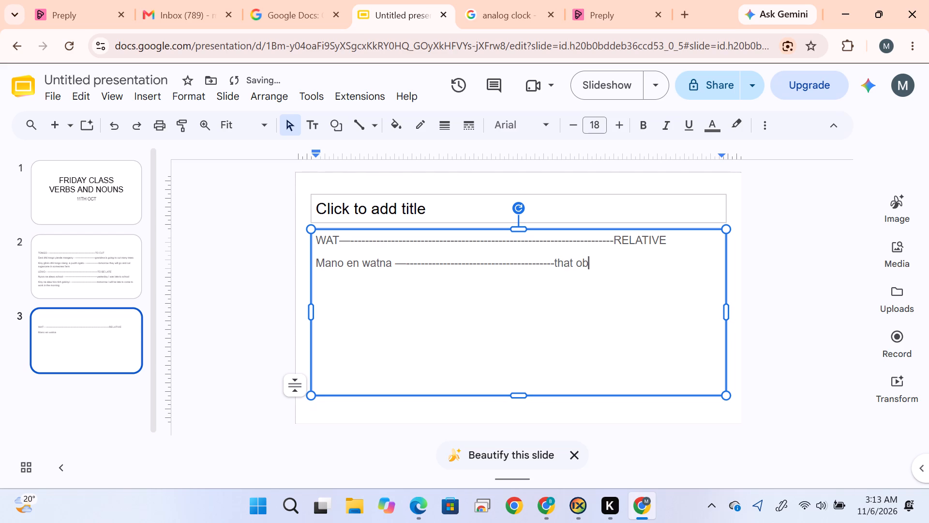
key(BackSpace)
text(ne is my)
key(space)
text(rela)
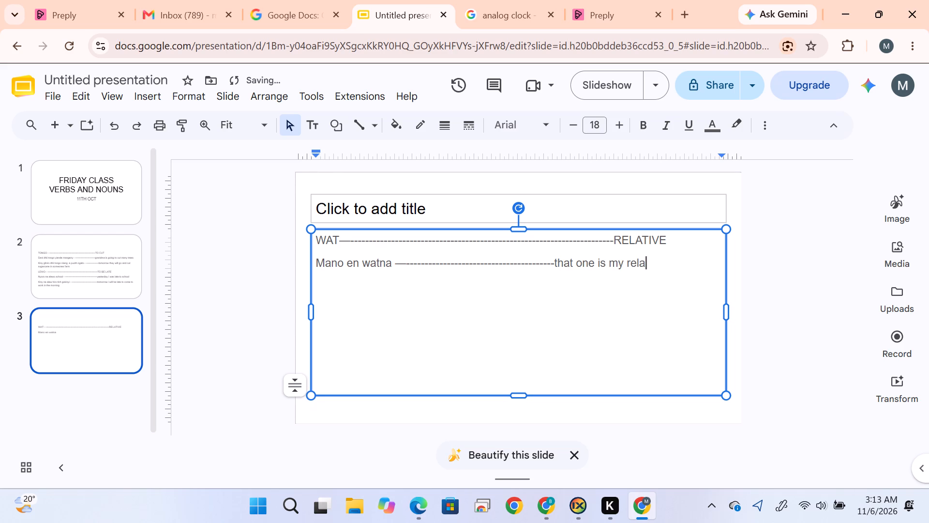
text(tive)
Remove the word "one" from the translation so that it reads "that is my relative".
click(595, 259)
key(BackSpace)
key(BackSpace)
key(BackSpace)
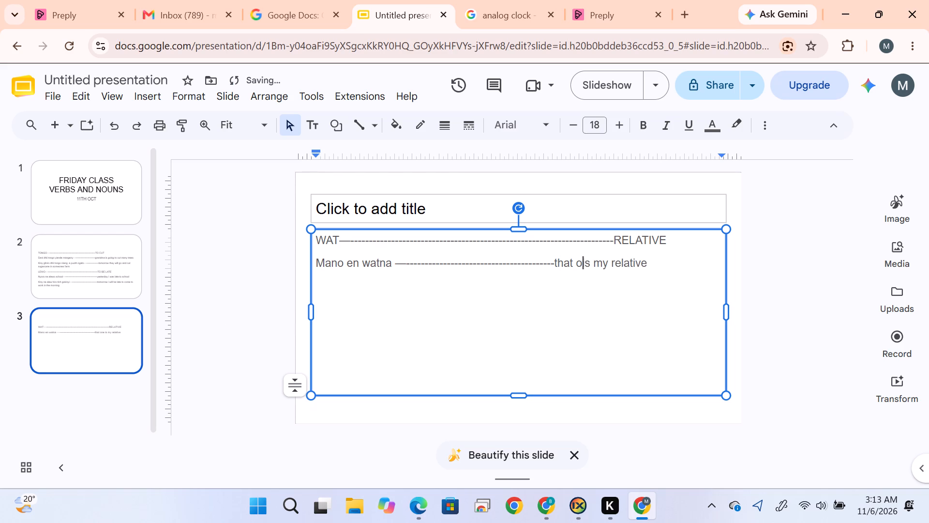
key(BackSpace)
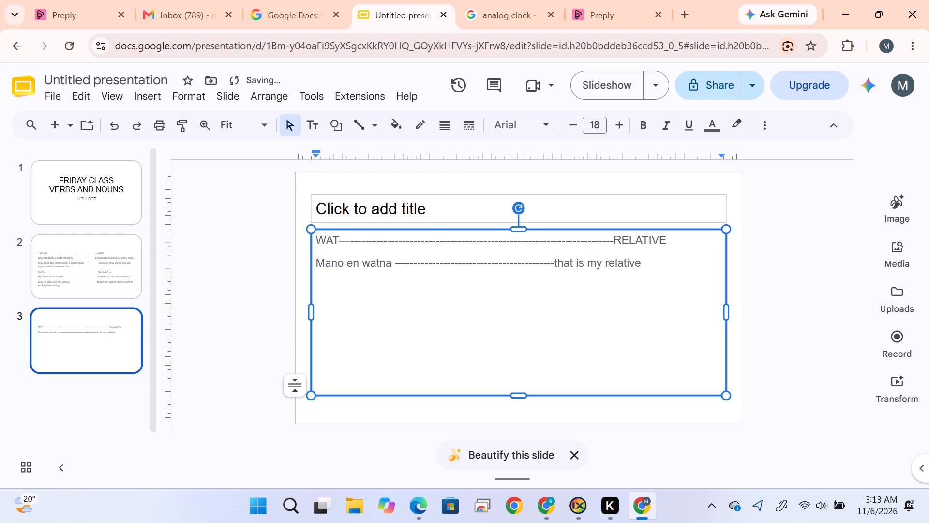
click(640, 262)
Begin the second WAT example sentence on a new line with the word "Wedega".
key(Return)
text(we)
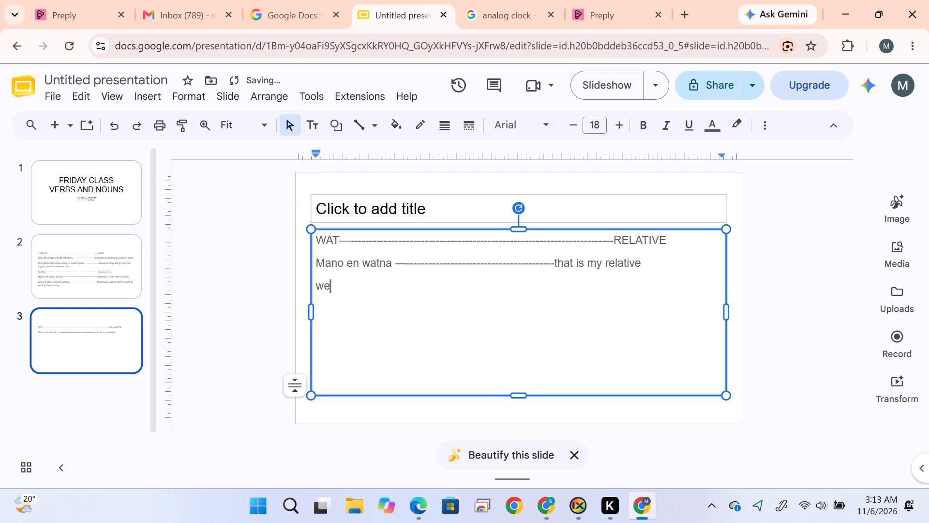
text(de)
key(g)
text(a)
key(space)
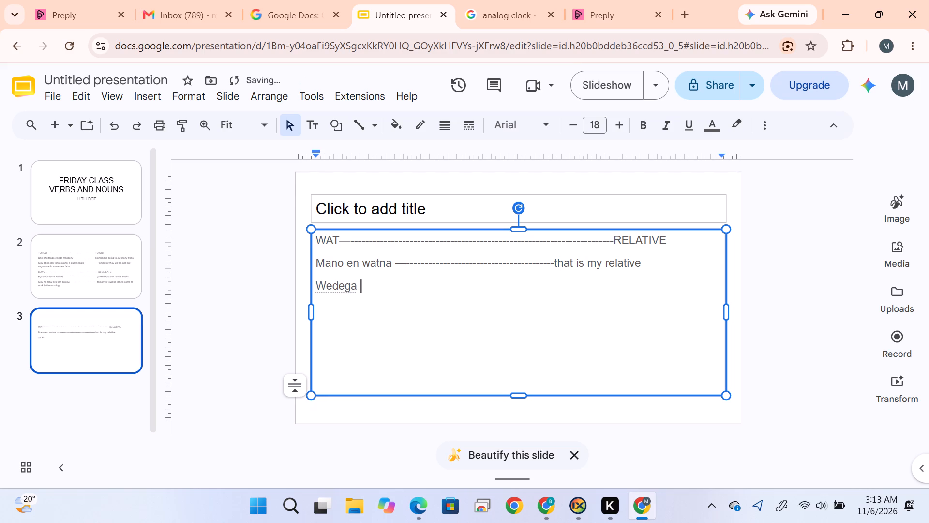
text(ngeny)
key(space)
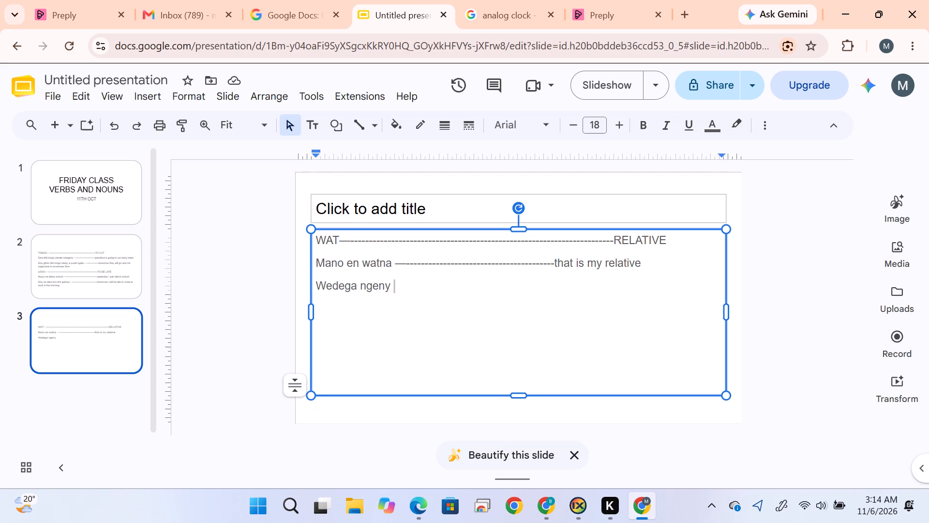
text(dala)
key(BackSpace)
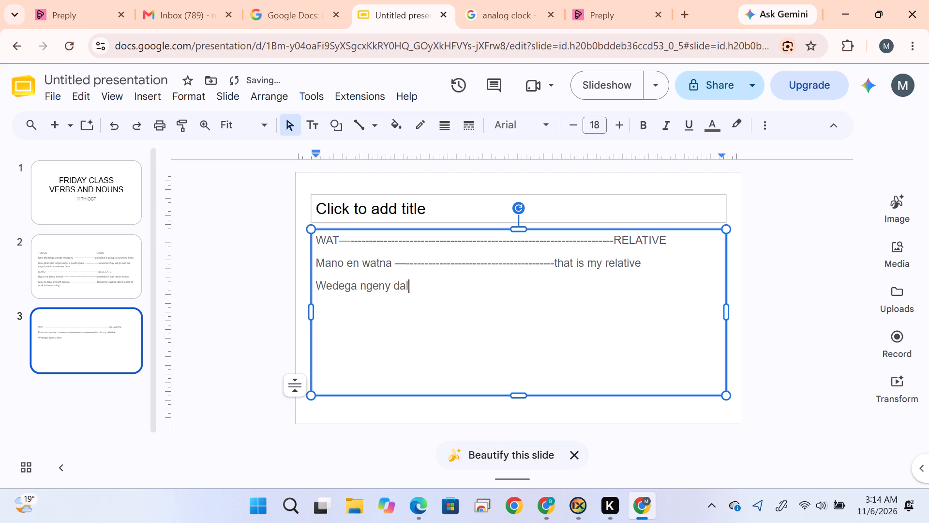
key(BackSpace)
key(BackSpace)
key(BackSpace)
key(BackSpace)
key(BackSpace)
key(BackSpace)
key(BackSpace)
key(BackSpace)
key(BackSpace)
Continue the sentence after "Wedega" with "tee biro biro dala e sikuku" followed by a row of dashes.
text(tee)
key(space)
text(biro biro dala)
key(space)
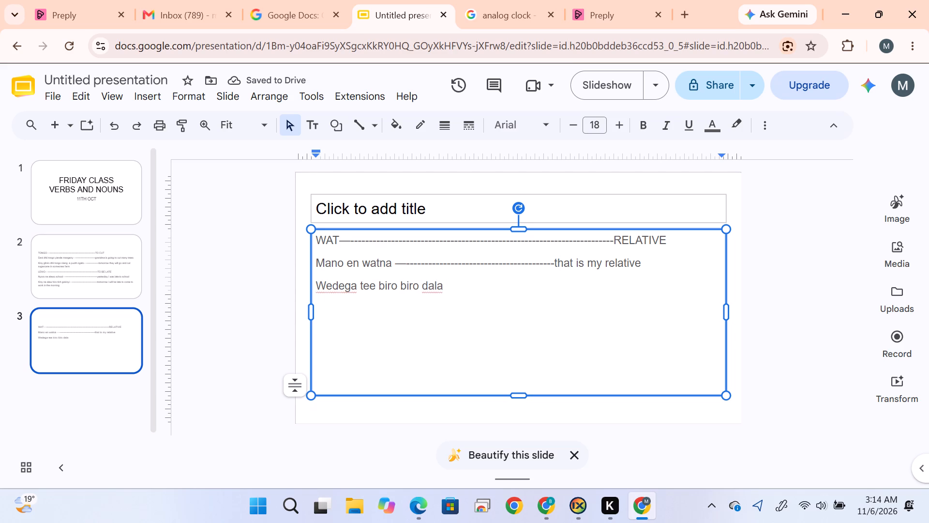
text(e)
key(space)
text(sikuku)
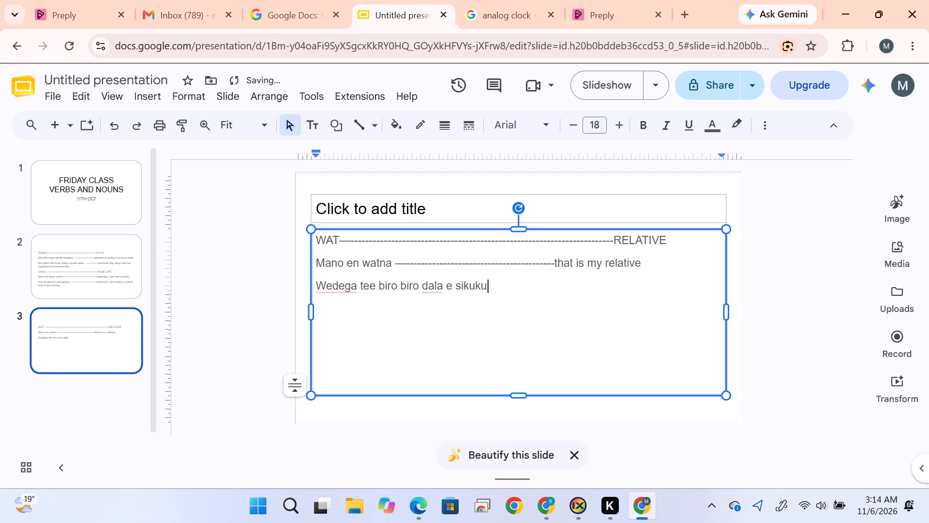
key(minus)
key(minus)
key(minus)
key(minus)
key(minus)
key(minus)
key(minus)
key(minus)
key(minus)
key(minus)
key(minus)
key(minus)
key(minus)
key(minus)
key(minus)
key(minus)
key(minus)
Add the translation "all my relatives will come home for christmas" after the dashes and end the line.
text(all my relatives will come)
key(space)
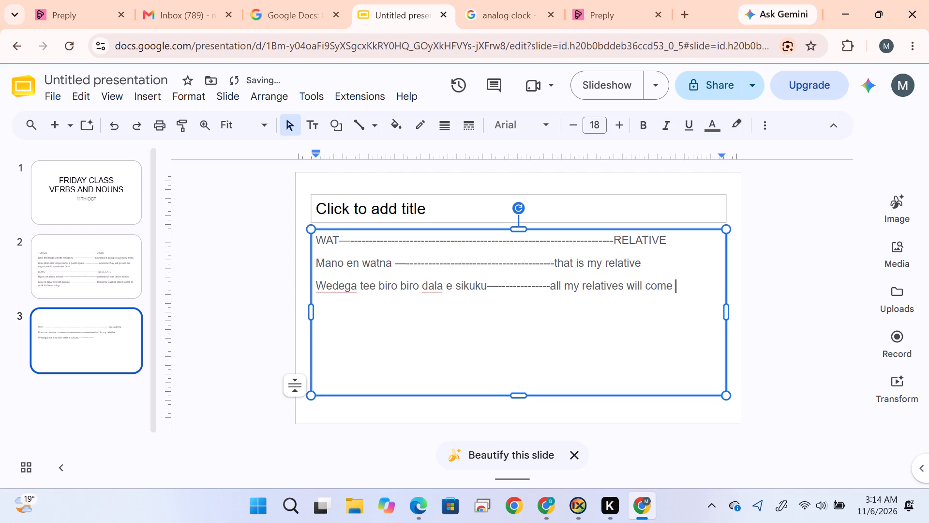
text(home)
key(space)
text(for)
key(space)
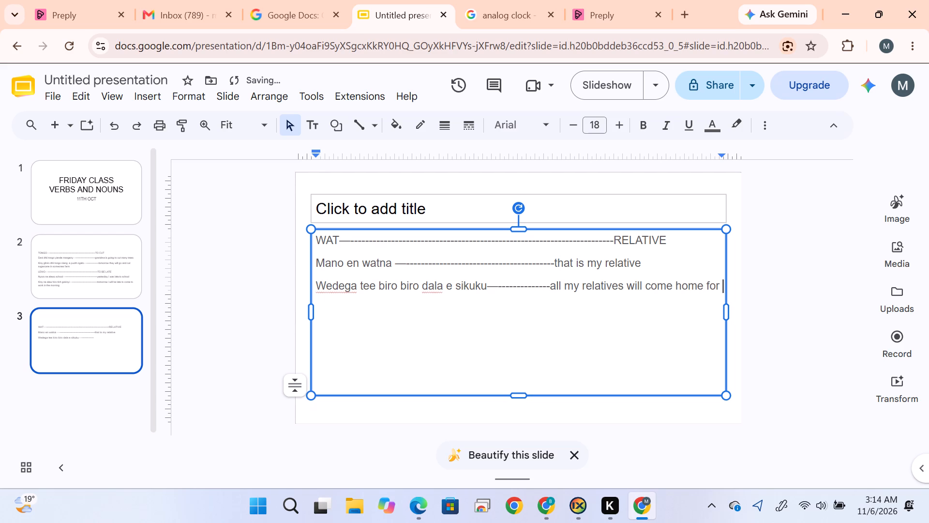
text(ch)
text(rismass)
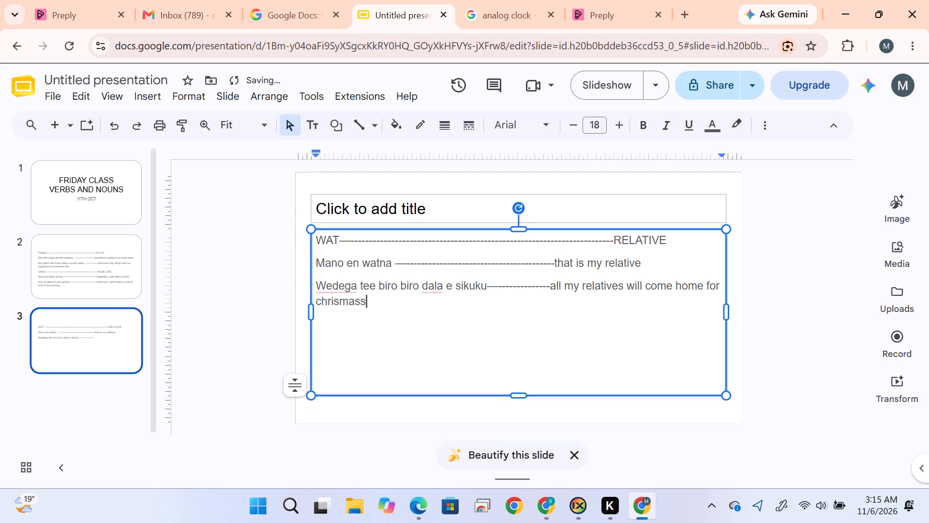
key(Return)
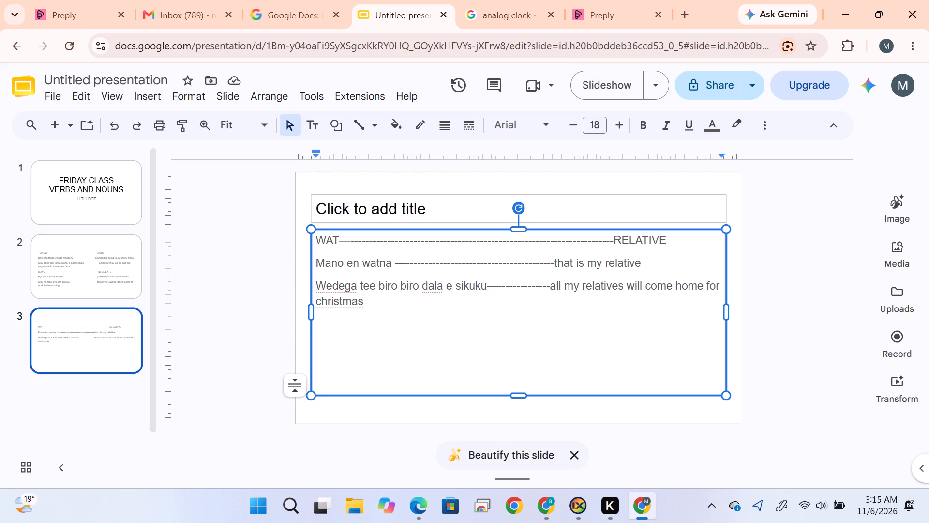
Write the vocabulary line "DEL", a long row of dashes and "BODY", and end the line.
key(d)
text(EL-)
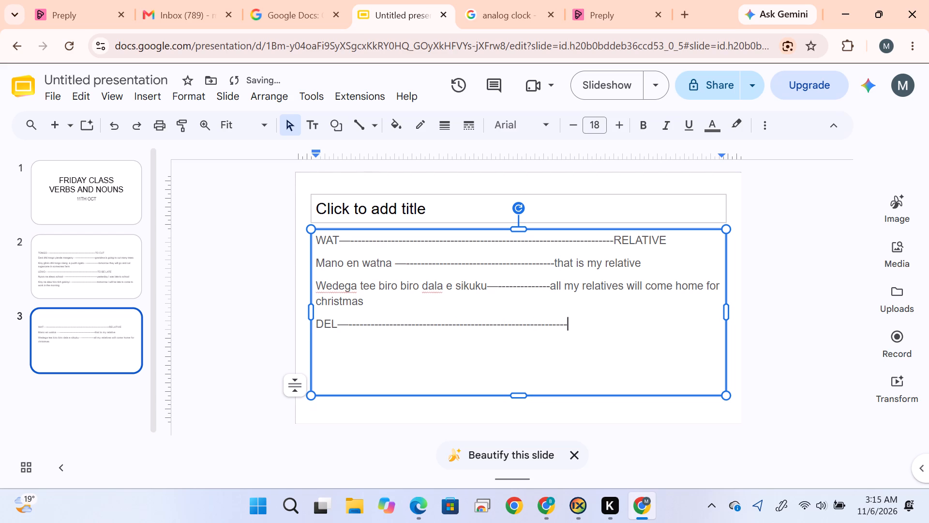
text(BODY)
key(Return)
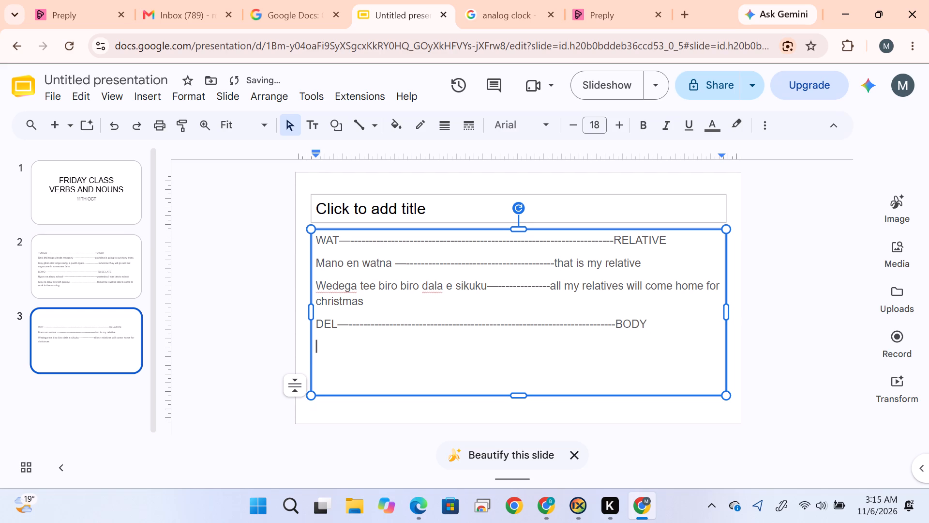
Write the vocabulary line "DENDA", a long row of dashes and "MY BODY", and end the line.
text(DENDA)
key(minus)
key(minus)
key(minus)
key(minus)
key(minus)
key(minus)
key(minus)
key(minus)
key(minus)
key(minus)
key(minus)
key(minus)
key(minus)
key(minus)
key(minus)
key(minus)
key(minus)
key(minus)
key(minus)
key(minus)
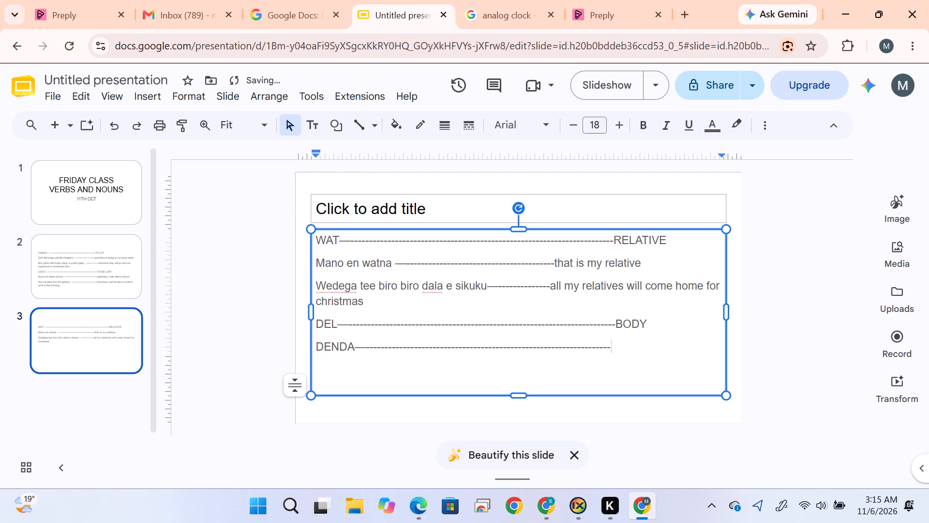
text(MY BO)
text(DY)
key(Return)
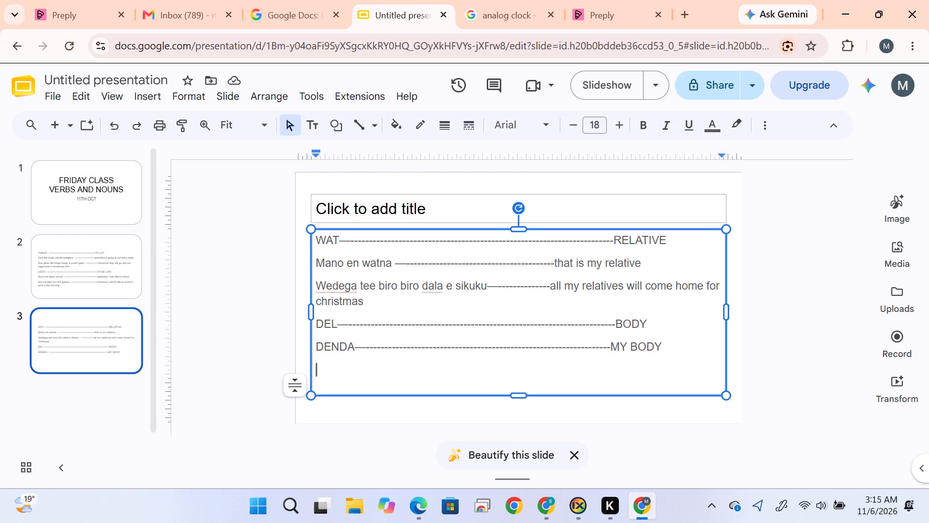
Write the example sentence "Kawuono denda nigi rem matin" under the DENDA line, followed by a row of dashes.
text(kawuono)
key(space)
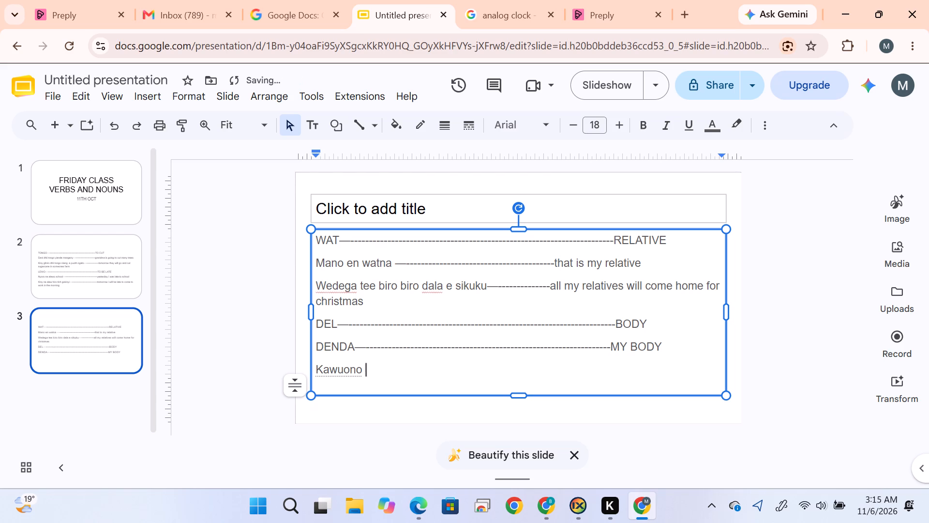
text(de)
text(nda nigi)
key(space)
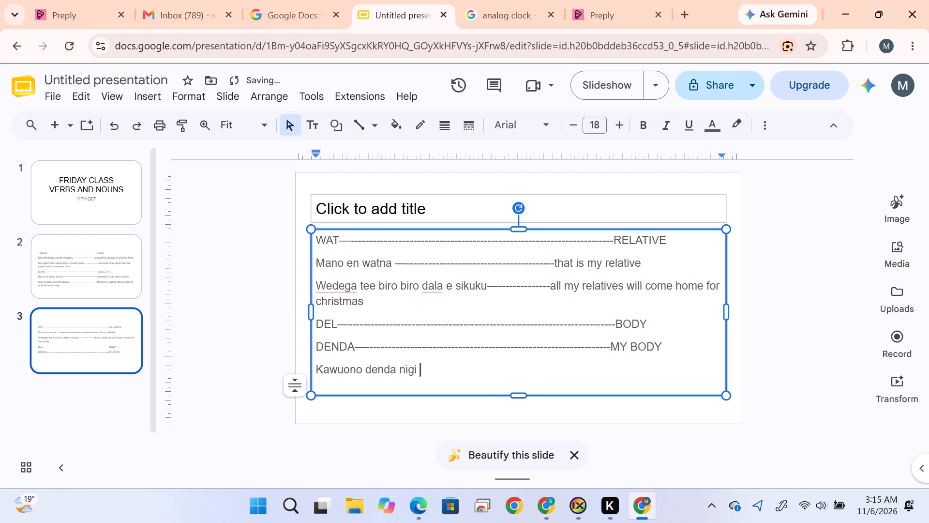
text(rem)
key(space)
text(matin-)
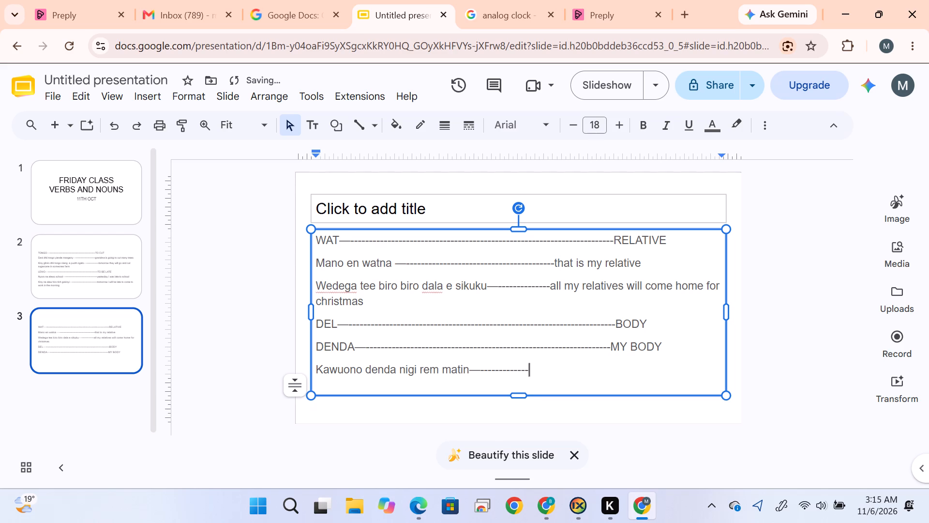
Add the translation "today my body is hurting small" after the dashes and end the line.
text(today my)
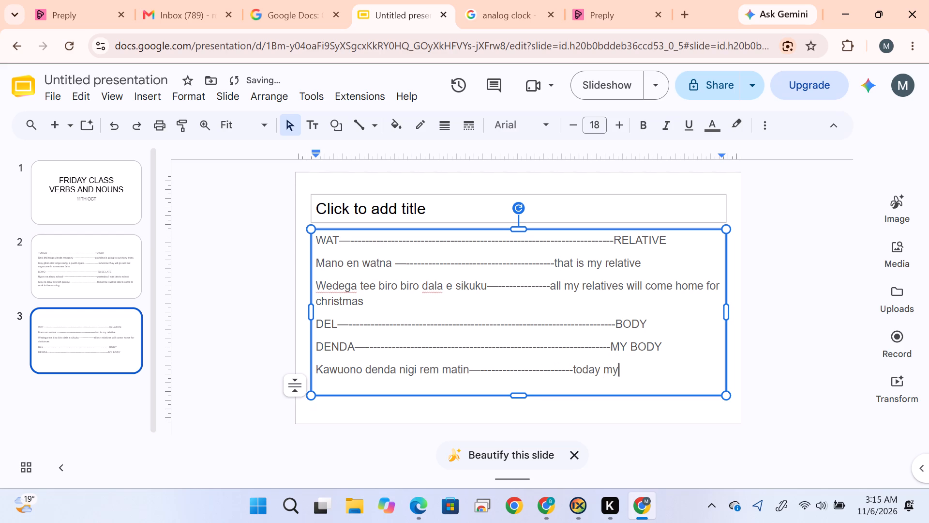
key(space)
text(body)
key(space)
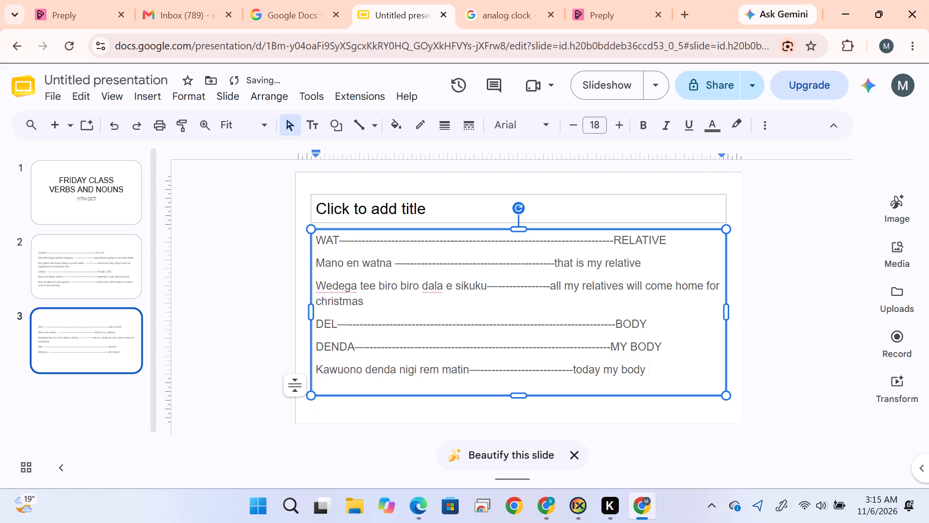
text(is hurting)
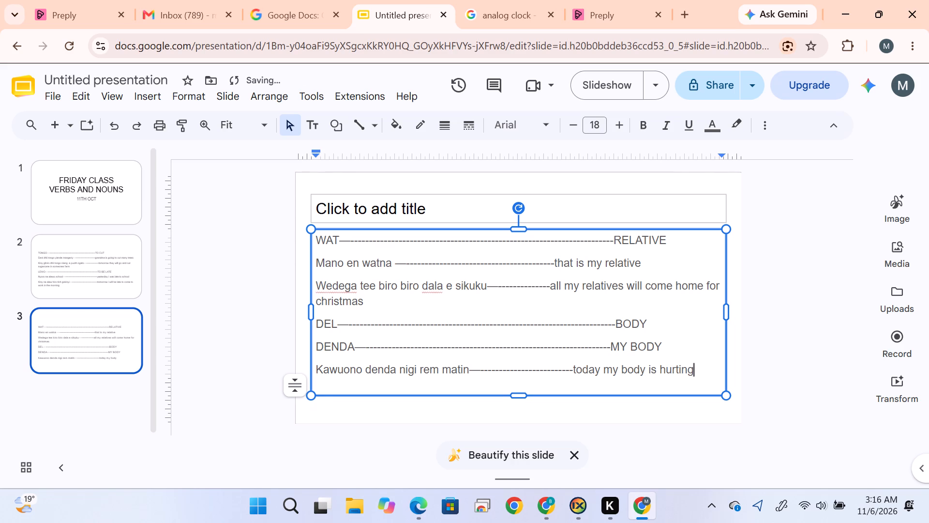
key(space)
text(small)
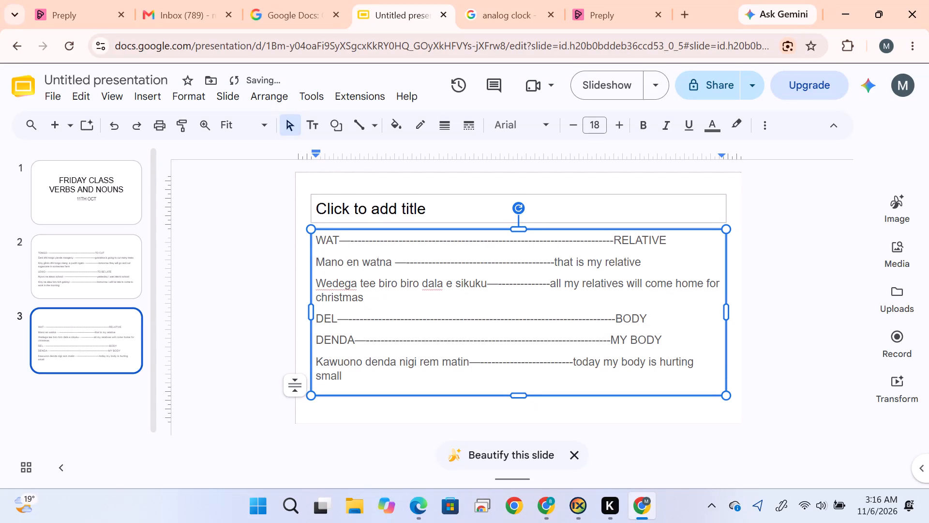
key(Return)
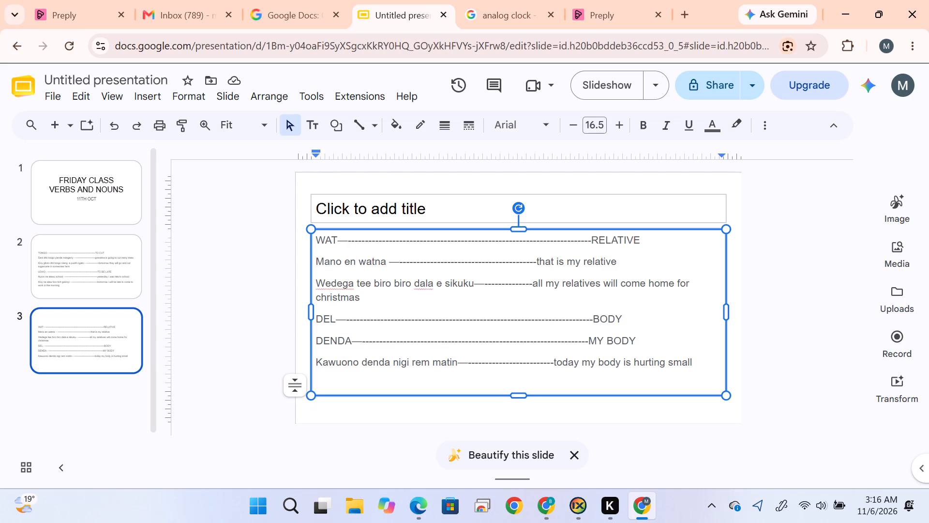
Write the second body example sentence "Nyathii ong'eyo luoko dende kende" followed by a row of dashes.
key(n)
text(yar)
key(BackSpace)
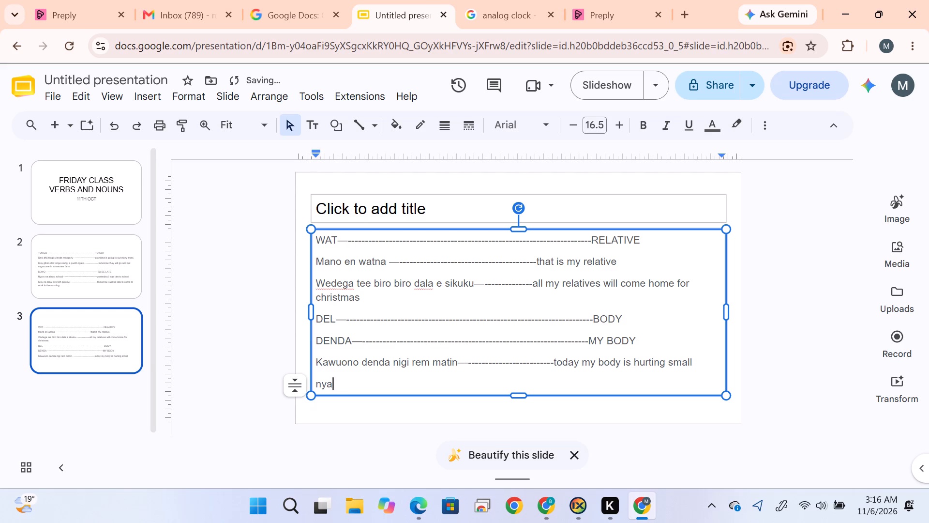
text(th)
key(i)
text(i)
key(space)
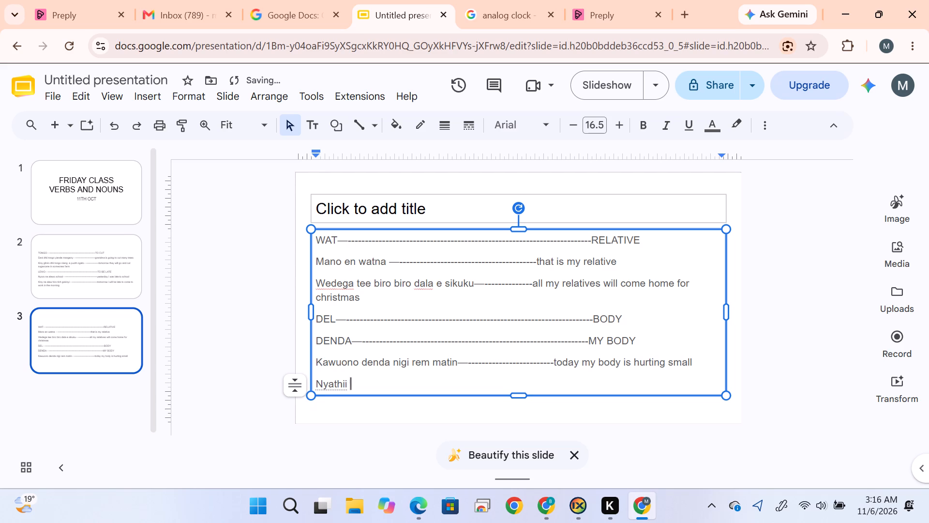
text(ong)
key(apostrophe)
text(eyo)
key(space)
text(luoko dende sani)
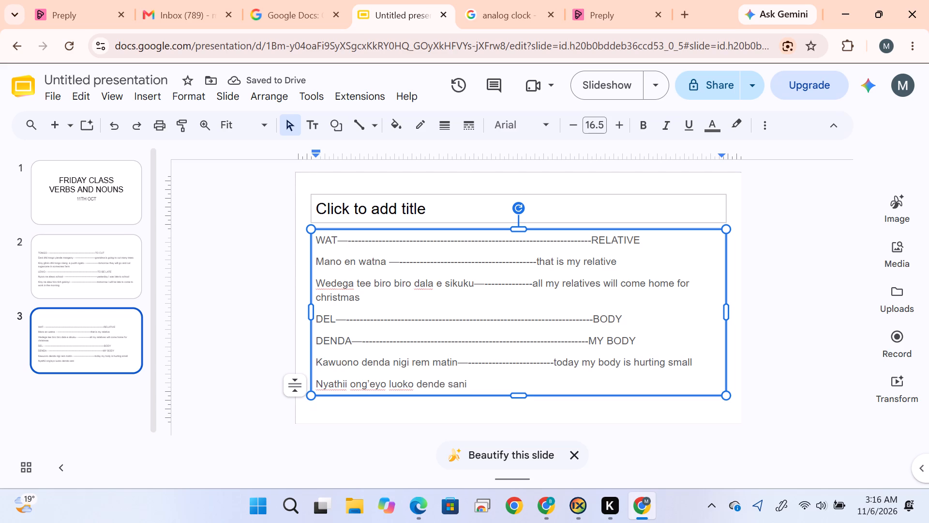
key(BackSpace)
key(BackSpace)
key(BackSpace)
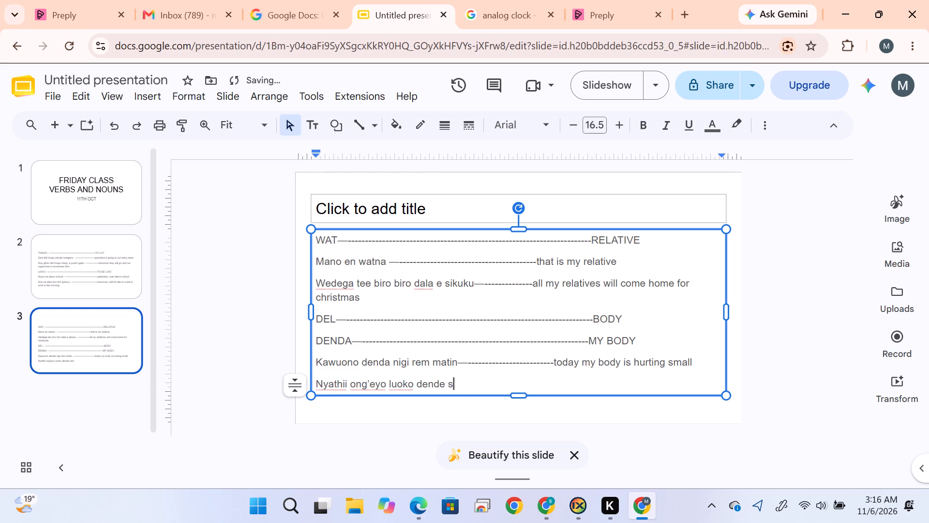
key(BackSpace)
text(kende-)
Add the translation "the child knows how to wash her body alone" after the dashes.
text(the)
key(space)
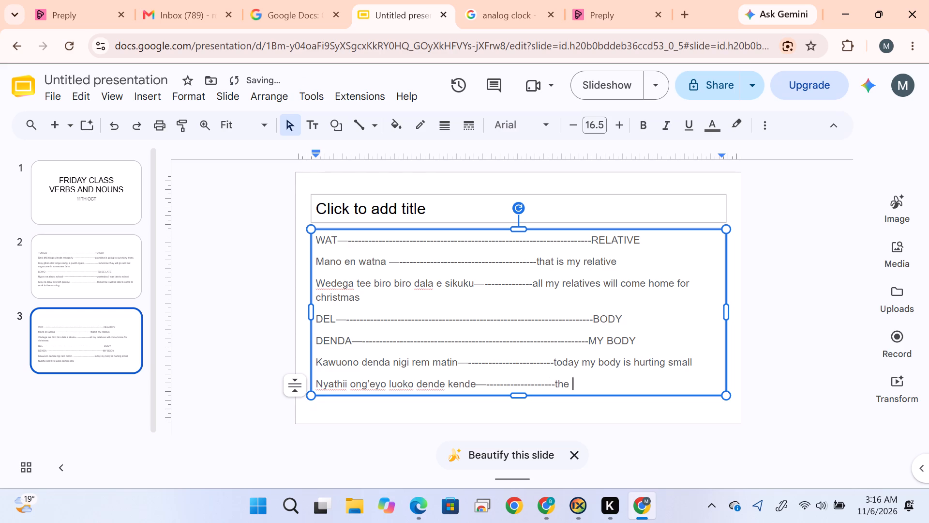
text(child knows)
key(space)
text(how to)
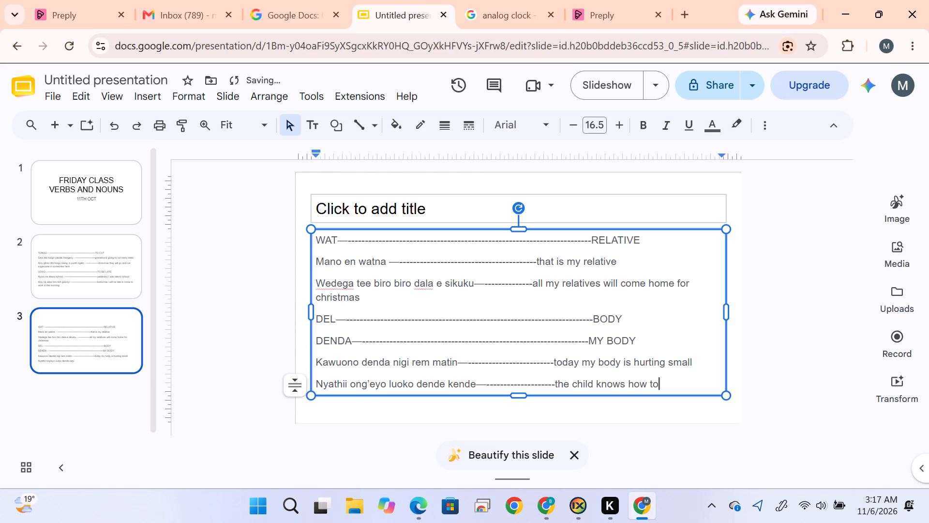
key(space)
text(wash)
key(space)
text(her)
key(space)
text(body alone)
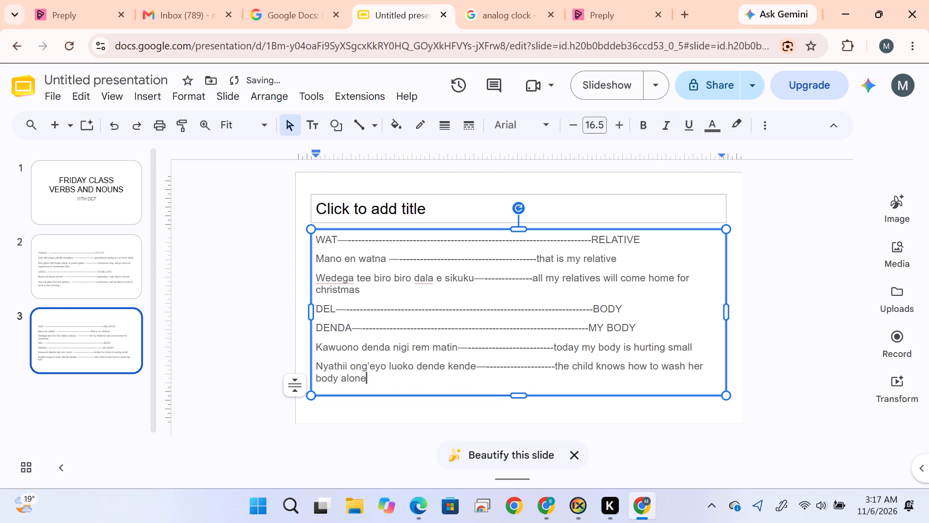
Add a fourth slide after the current one and place the text cursor in its body text box.
click(46, 124)
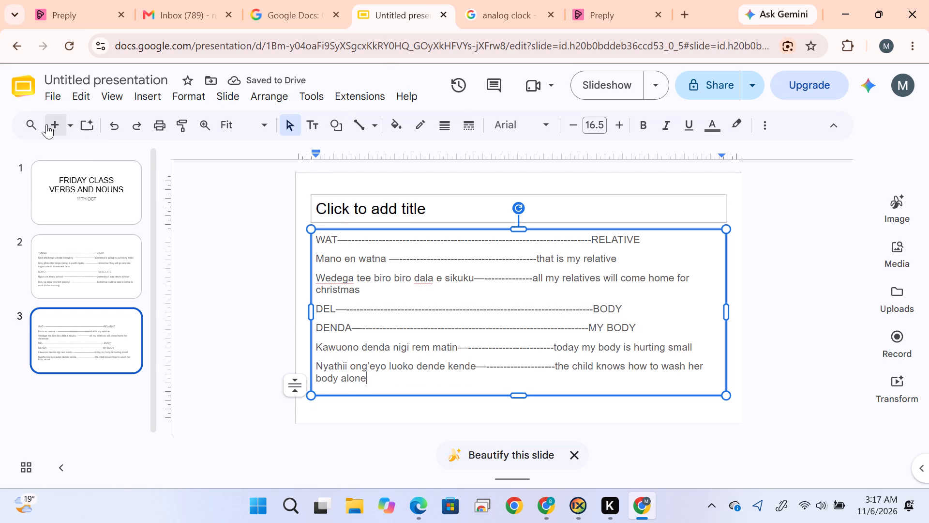
click(321, 251)
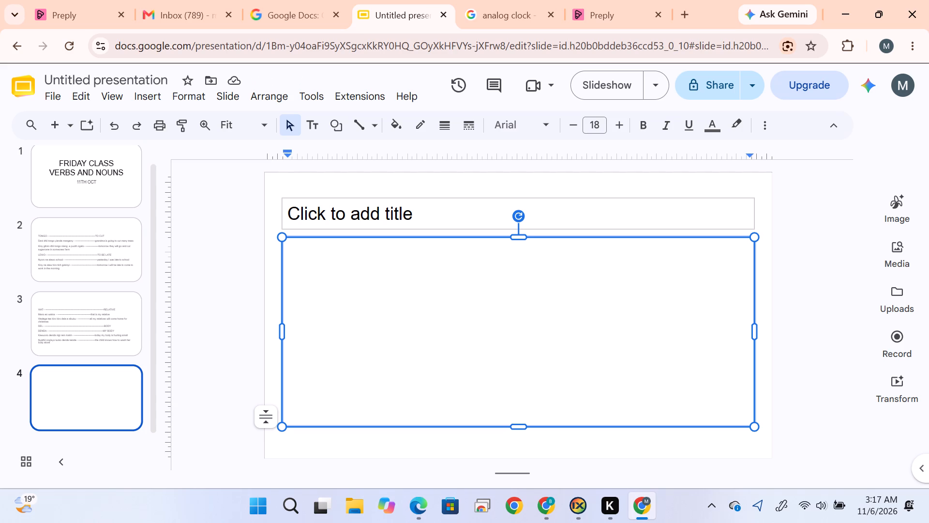
Write the vocabulary line "POKO", a long row of dashes and "TO PEEL", and end the line.
text(POL)
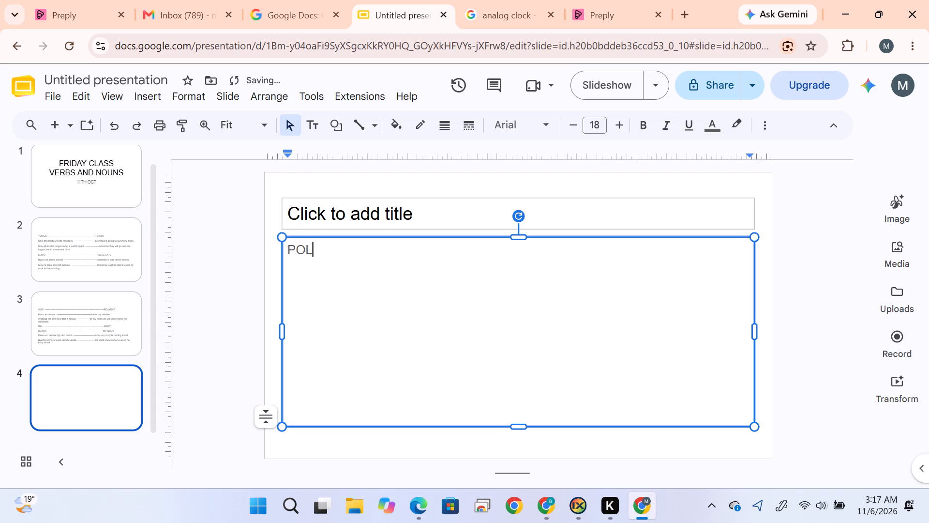
key(BackSpace)
text(KO)
key(minus)
key(minus)
key(minus)
key(minus)
key(minus)
key(minus)
key(minus)
key(minus)
key(minus)
key(minus)
key(minus)
key(minus)
key(minus)
key(minus)
key(minus)
key(minus)
key(minus)
key(minus)
key(minus)
key(minus)
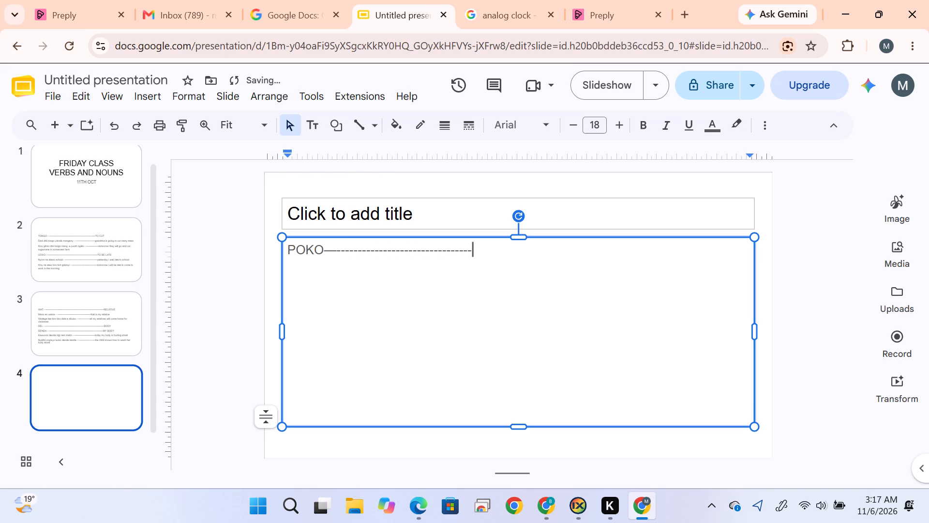
key(r)
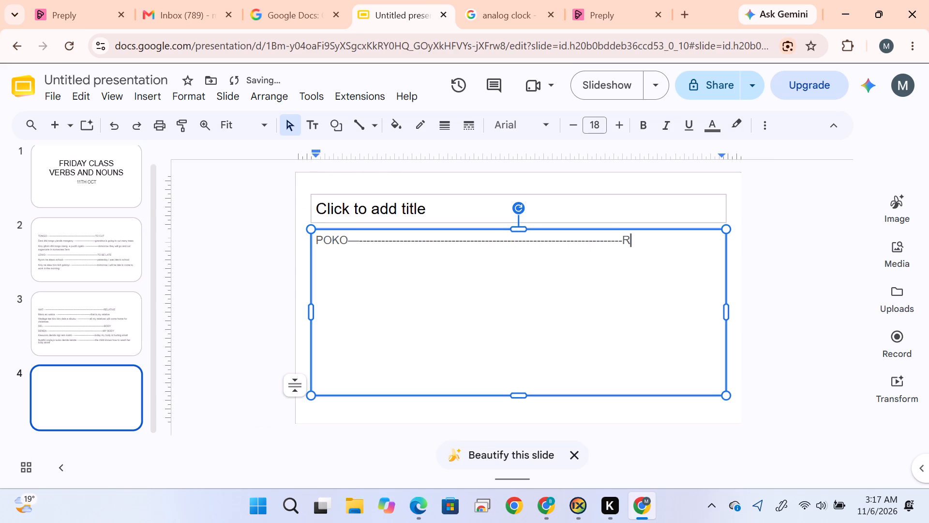
key(BackSpace)
text(TO PE)
text(EL)
key(Return)
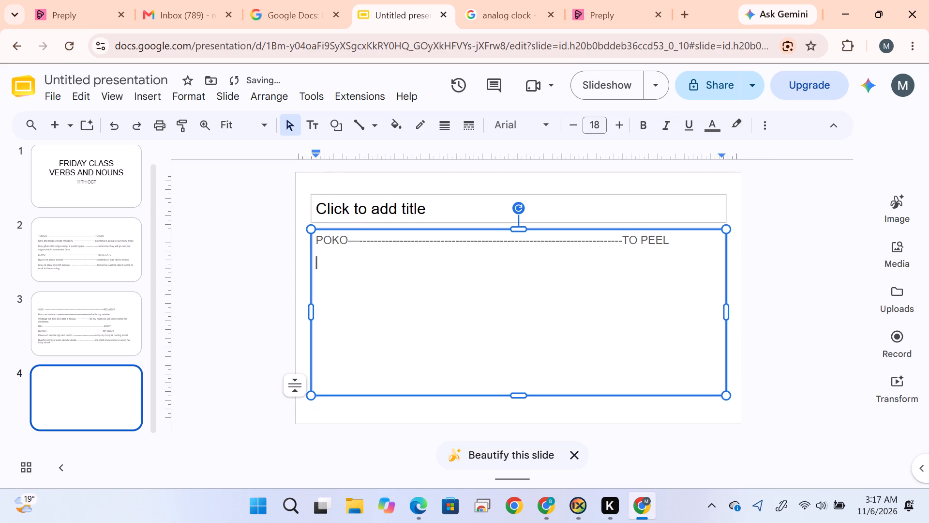
Write the first POKO example sentence "Wadhi konyo dani poko rabolo ka" followed by a row of dashes.
text(wadhi)
key(space)
text(konyo dani)
key(space)
text(poko)
key(space)
text(raburu)
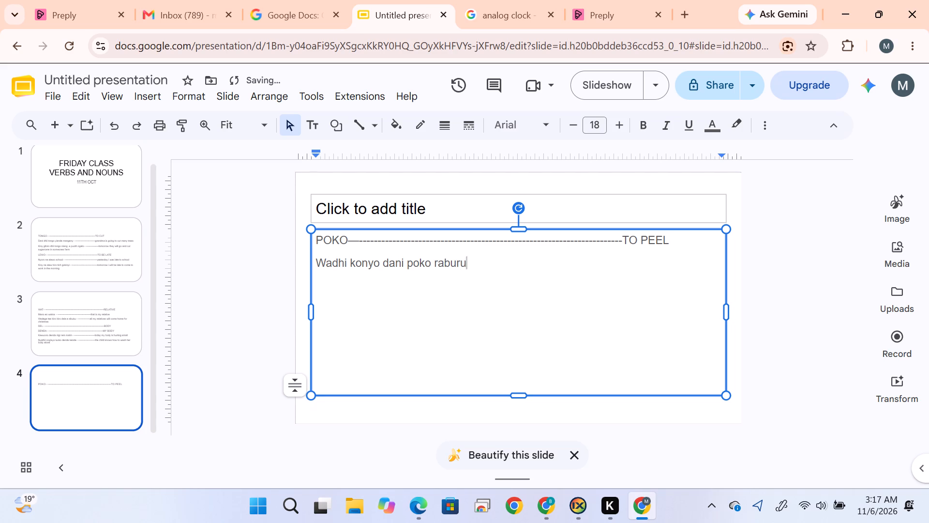
key(BackSpace)
key(BackSpace)
key(BackSpace)
text(olo)
key(space)
text(ka)
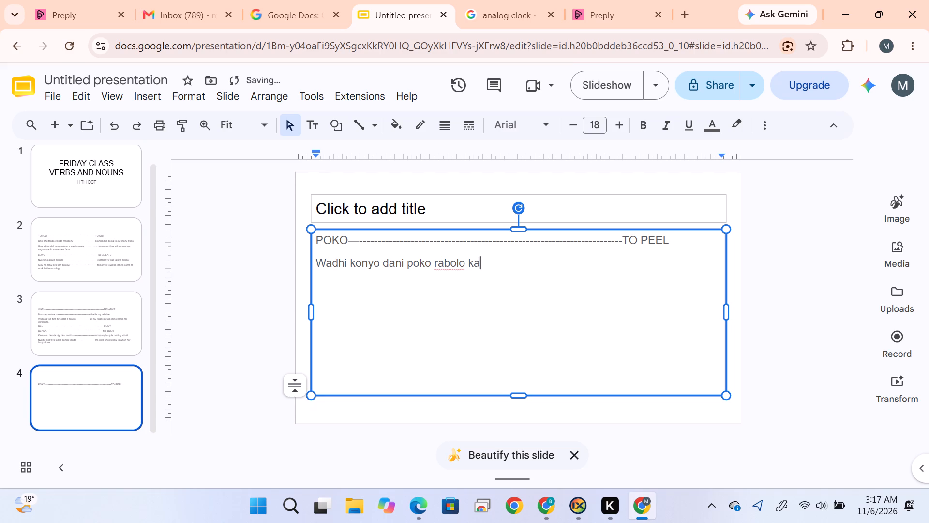
key(minus)
key(minus)
key(minus)
key(minus)
key(minus)
key(minus)
key(minus)
key(minus)
key(minus)
key(minus)
key(minus)
key(minus)
key(minus)
key(minus)
key(minus)
key(minus)
key(minus)
key(minus)
key(minus)
Add the translation "we are going to help grandma peel those bananas" after the dashes and end the line.
text(we are)
key(space)
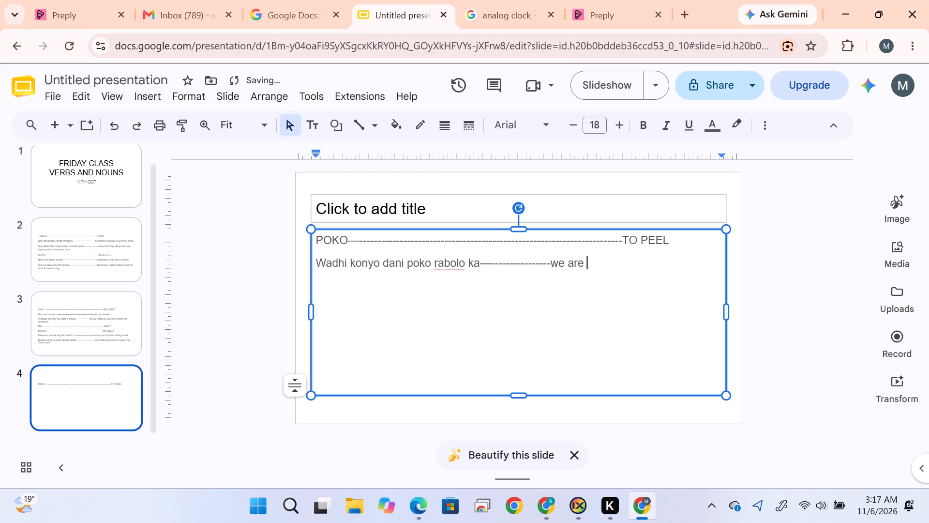
text(going to help grandma)
key(space)
text(peel)
key(space)
text(those)
key(space)
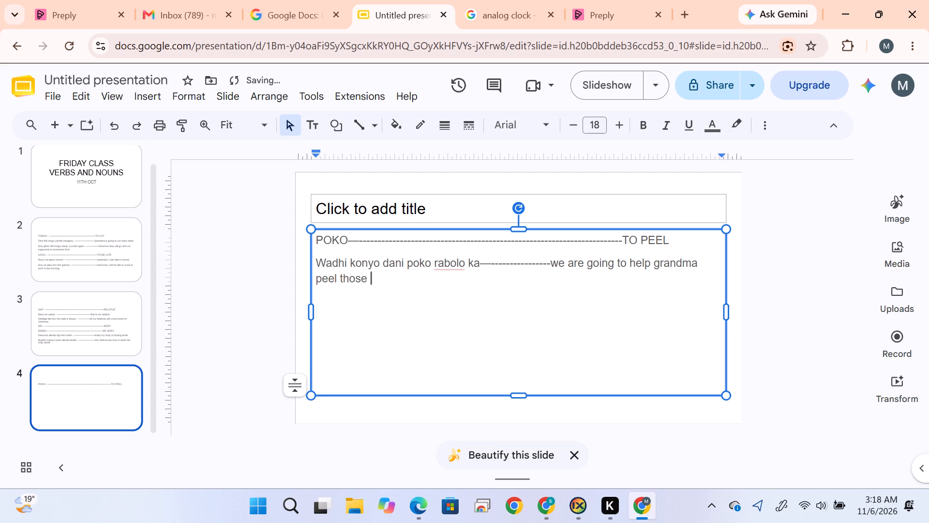
text(banana)
key(s)
key(Return)
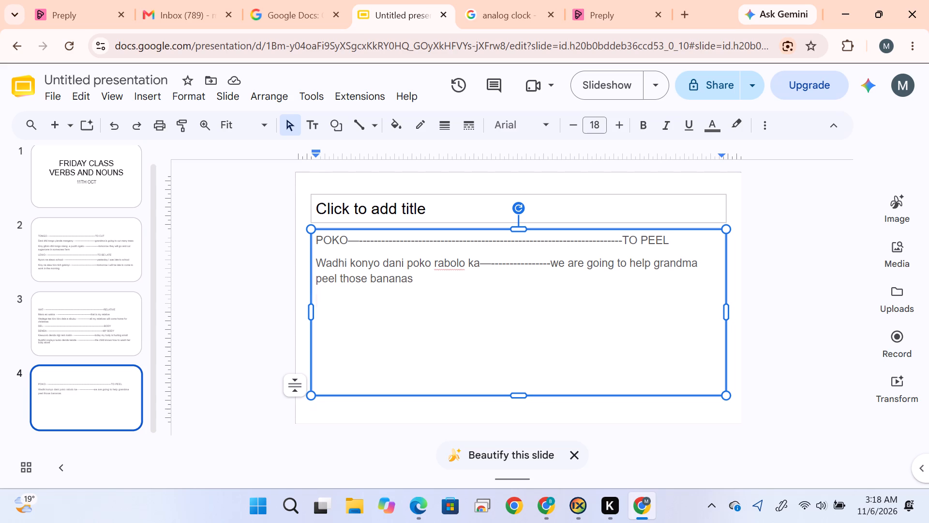
Write the second POKO example sentence "Gi dhii poko maembe mochiek" followed by a row of dashes.
text(gi)
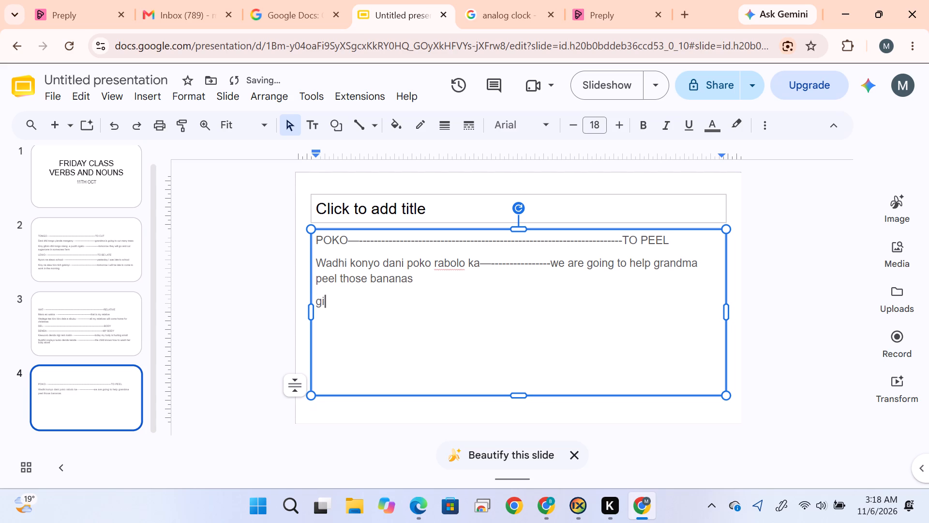
key(space)
text(dhii)
key(space)
text(poko maende)
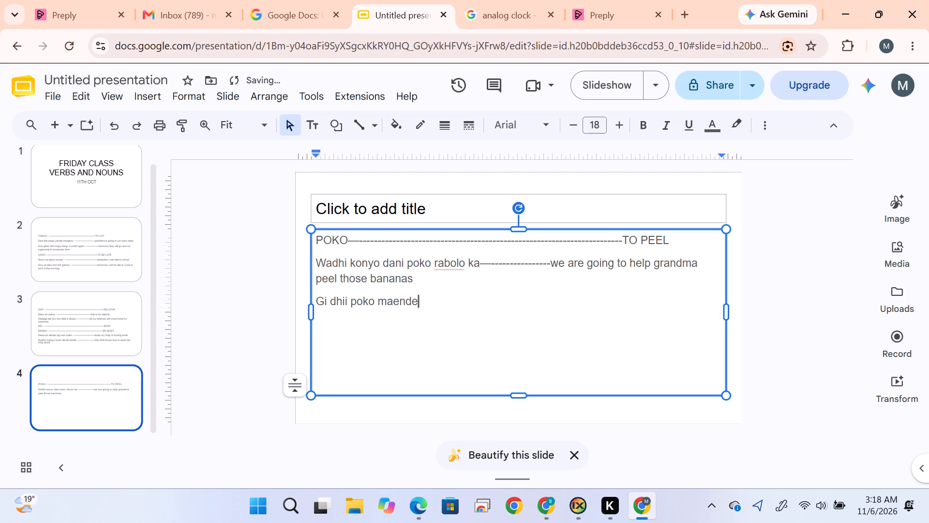
key(BackSpace)
key(BackSpace)
key(BackSpace)
text(mbe mochie)
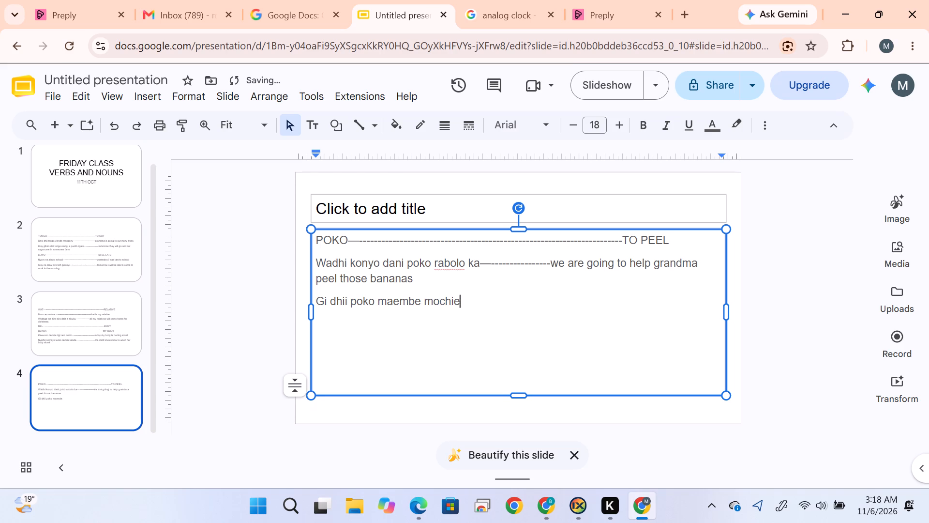
text(k-)
Add the translation "they are going to peel ripe mangoes" after the dashes.
text(they are)
key(space)
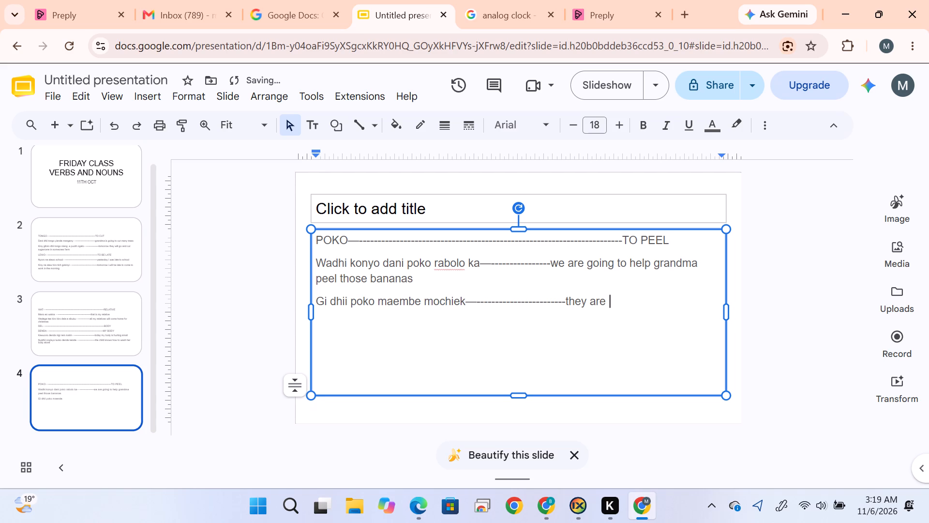
text(going to peel)
key(space)
text(ripe mangoes)
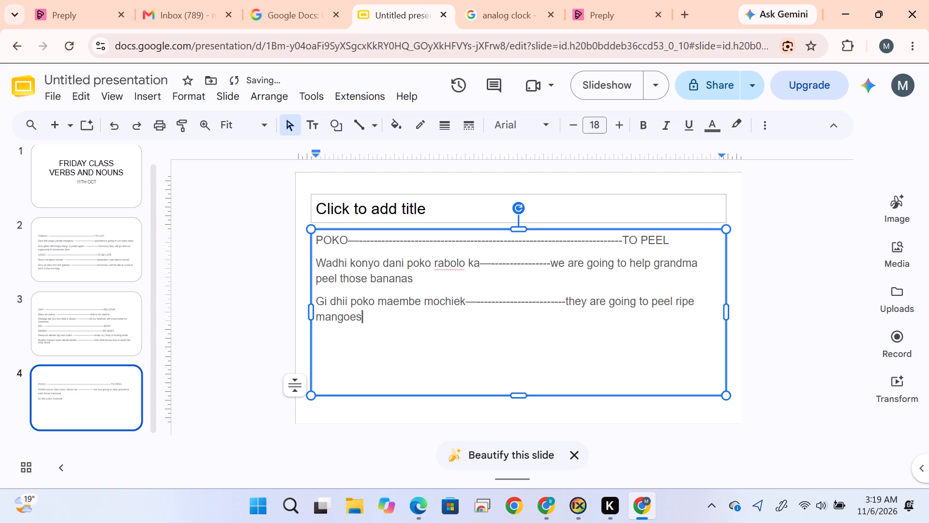
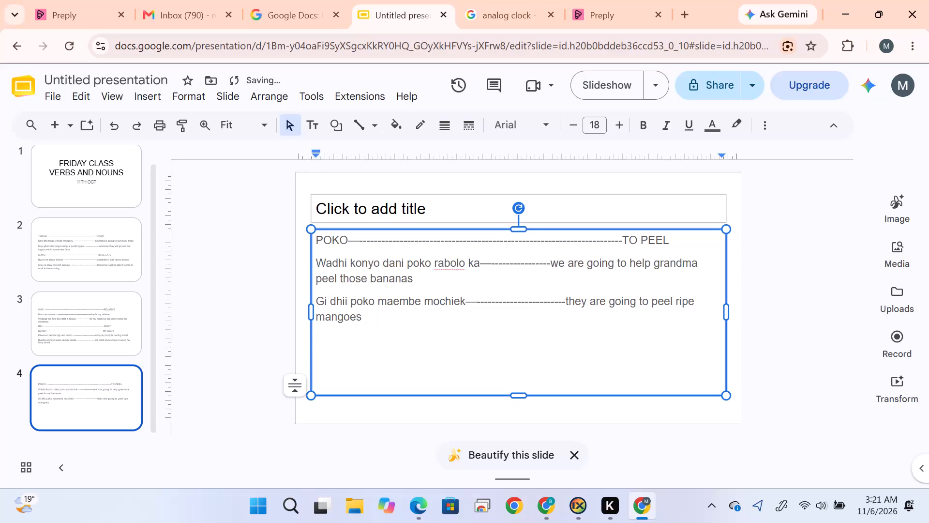
Add the vocabulary line "MEDO" below the POKO sentences, followed by a row of dashes and the translation "TO ADD".
text(MEDO)
key(minus)
key(minus)
key(minus)
key(minus)
key(minus)
key(minus)
key(minus)
key(minus)
key(minus)
key(minus)
key(minus)
key(minus)
key(minus)
key(minus)
key(minus)
key(minus)
key(minus)
key(minus)
key(minus)
key(minus)
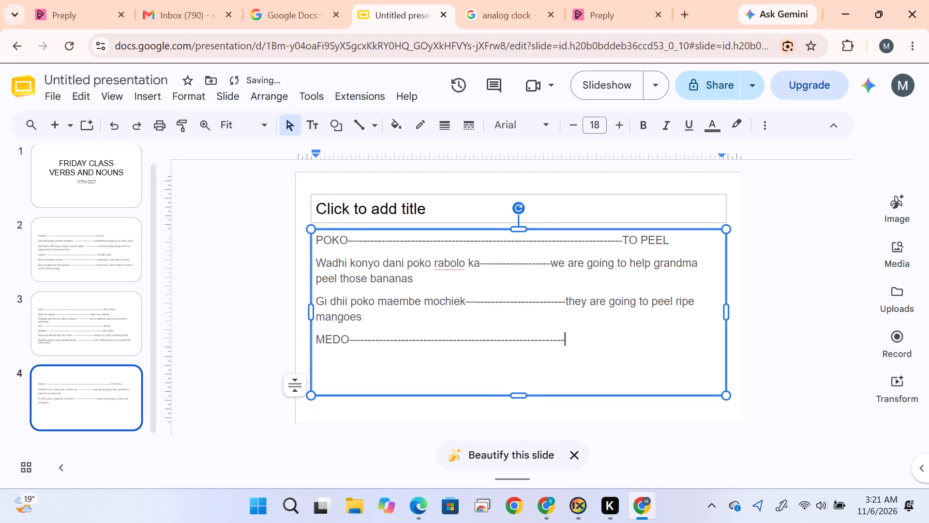
text(TO ADD)
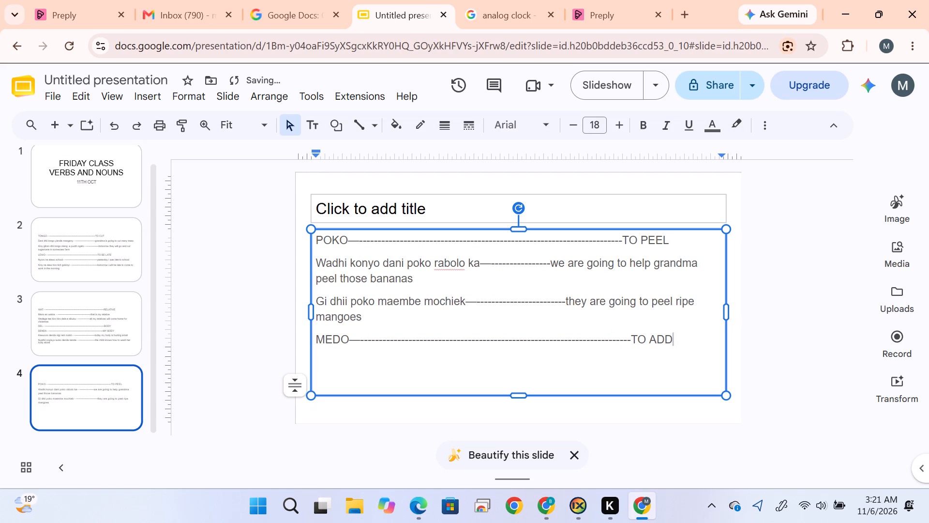
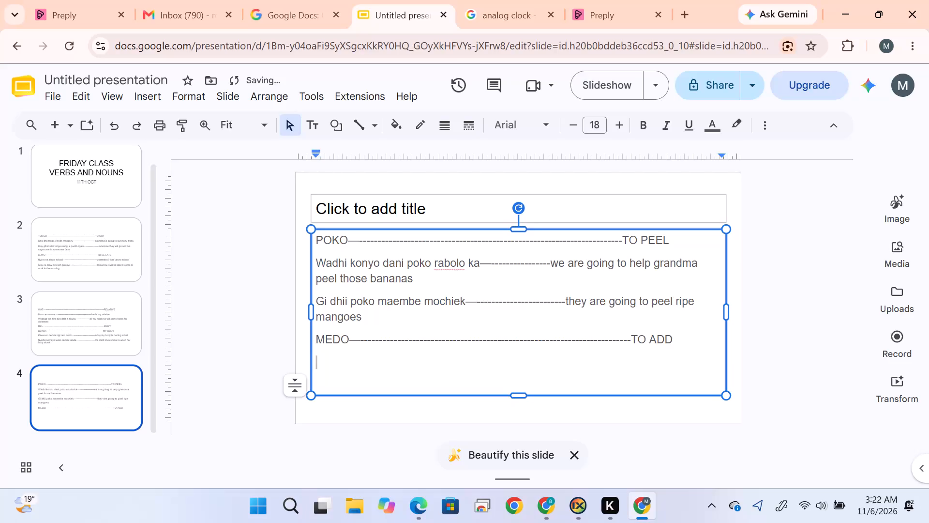
Below MEDO, add the sentence "Gi dhii medo ne welo chiemo", followed by dashes and "they are going to add for guests food".
text(gi dhii medo ne welo chiemo-)
text(they are going to add for)
key(space)
text(gi)
key(BackSpace)
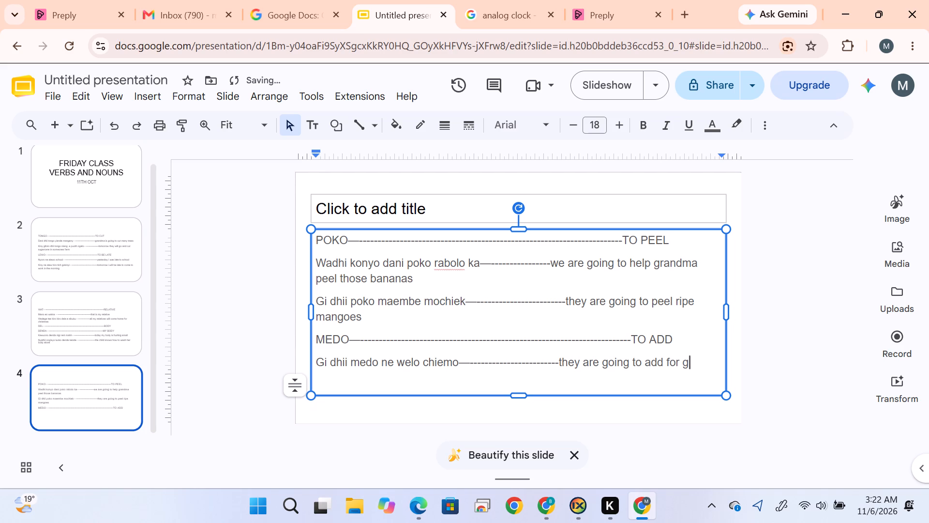
key(u)
text(ests food)
key(Return)
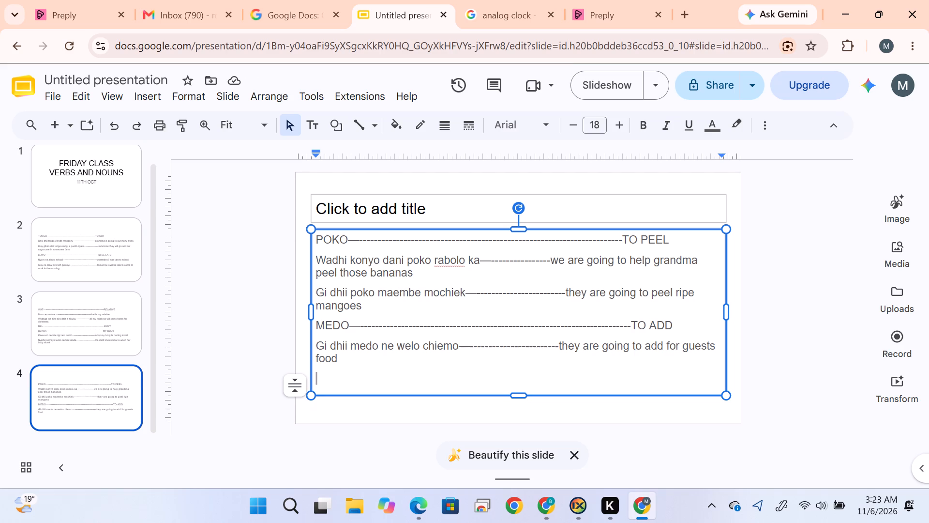
Add the second MEDO sentence "Saa abirio wabiro dhii medo pii ne dhok , diek gi rombo", followed by dashes.
text(saa abirio)
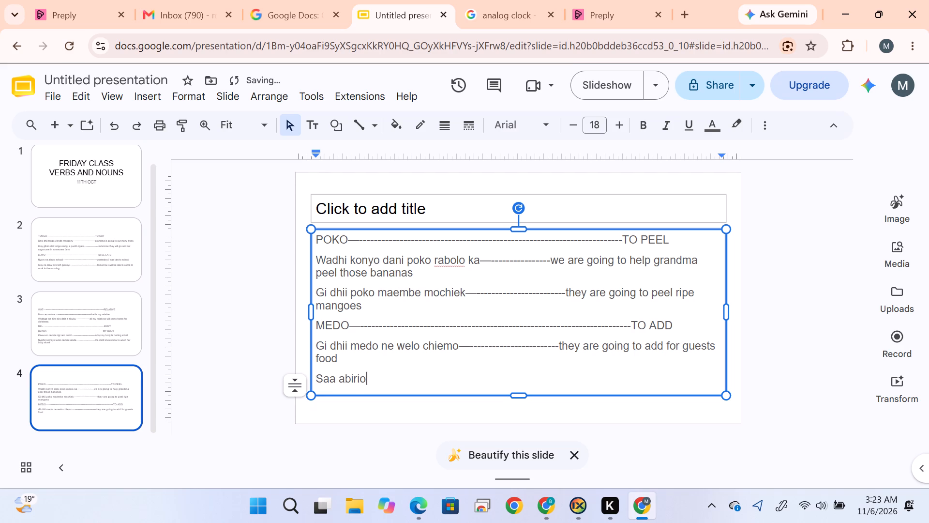
key(space)
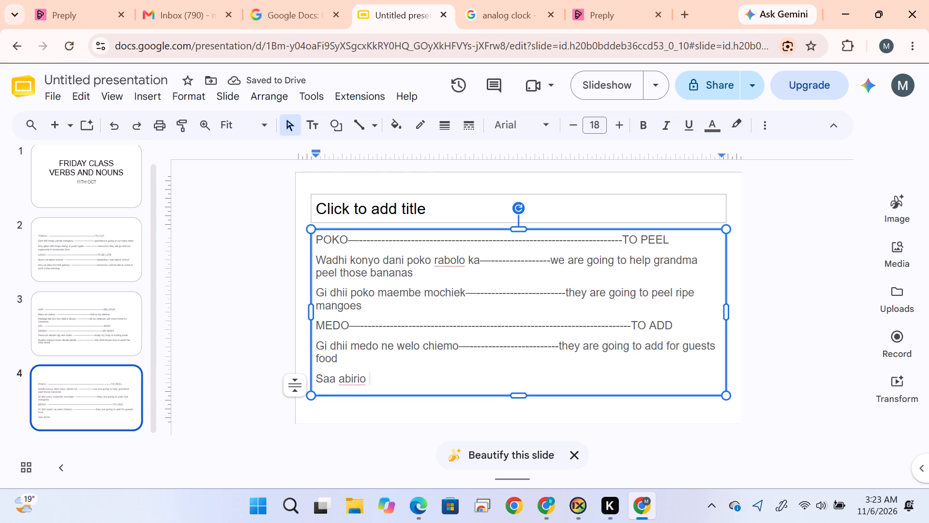
text(wa)
text(biro dhii med)
text(o)
key(space)
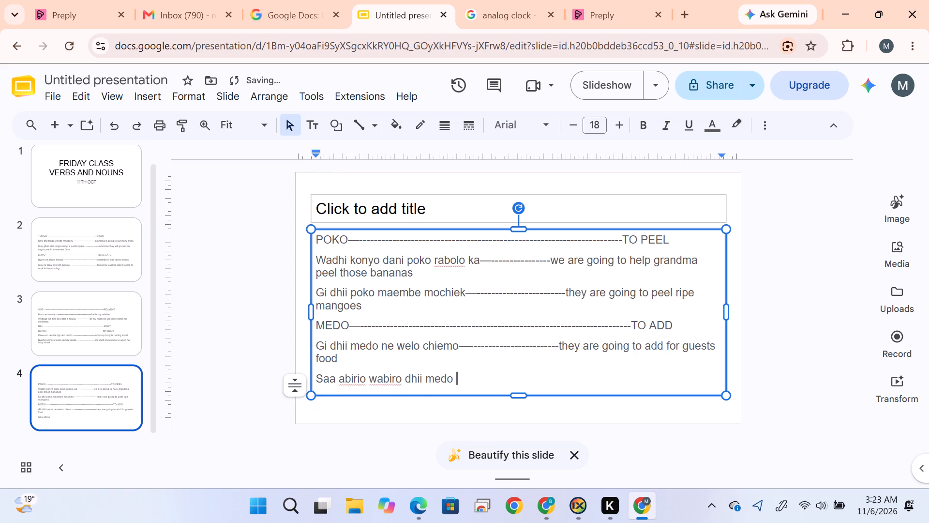
text(pii ne)
key(space)
text(dhok)
key(space)
text(,)
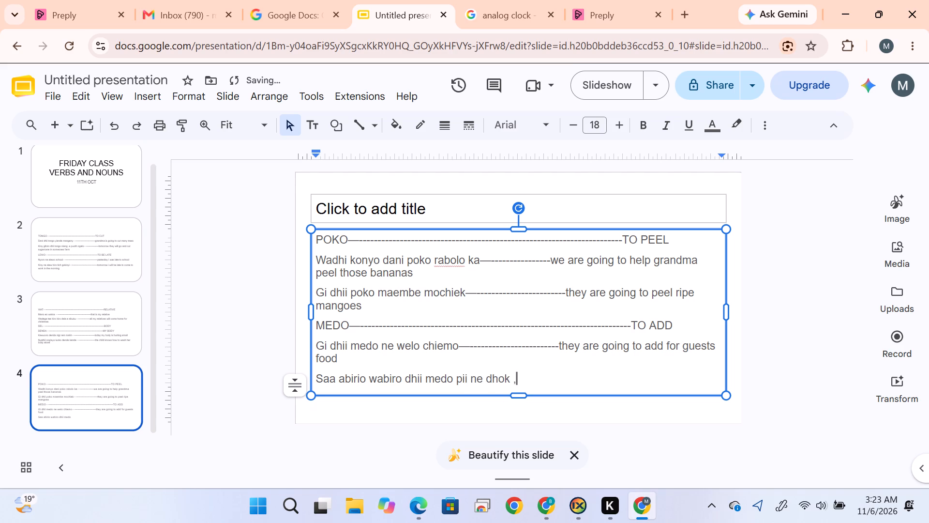
key(space)
text(di)
key(e)
text(k)
key(space)
text(gi)
key(space)
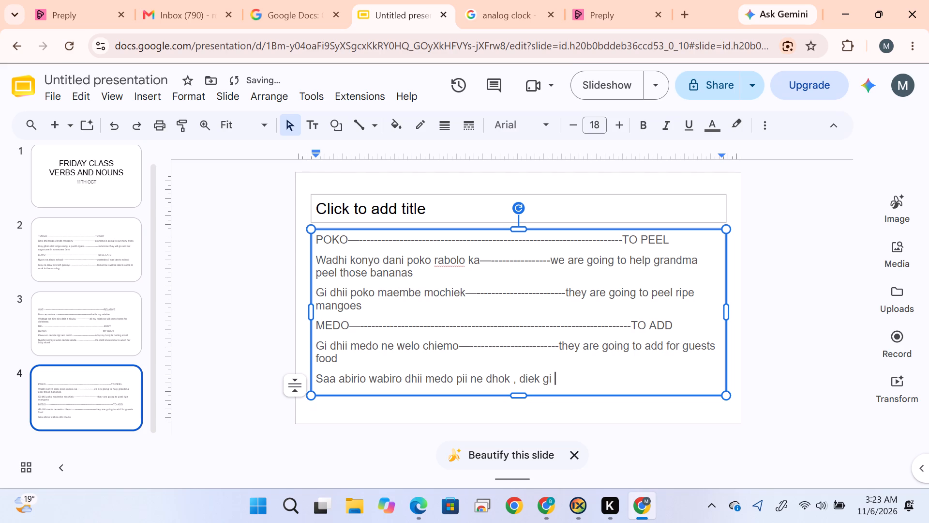
text(rombo-)
Complete the second MEDO sentence's line with the translation "at 1pm,we will go and add water to cows, goats and sheeps".
text(--at)
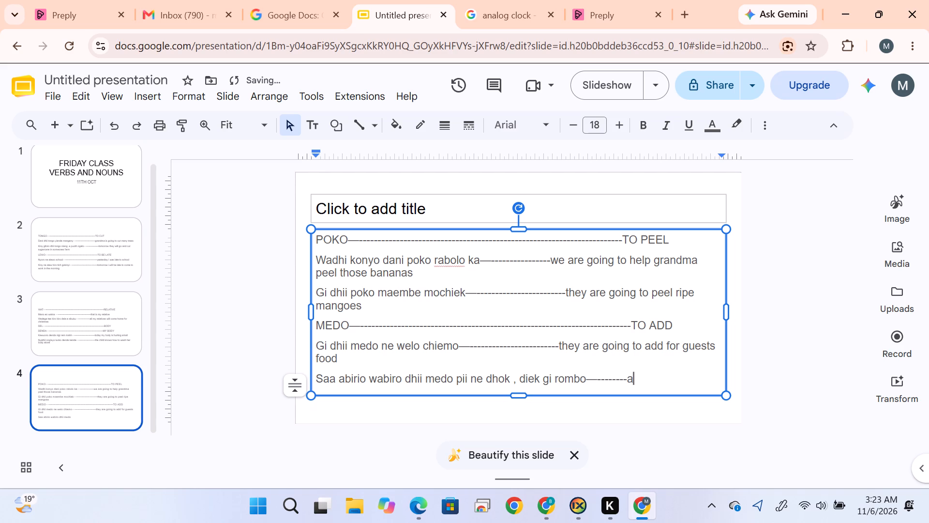
key(space)
text(1pm)
key(comma)
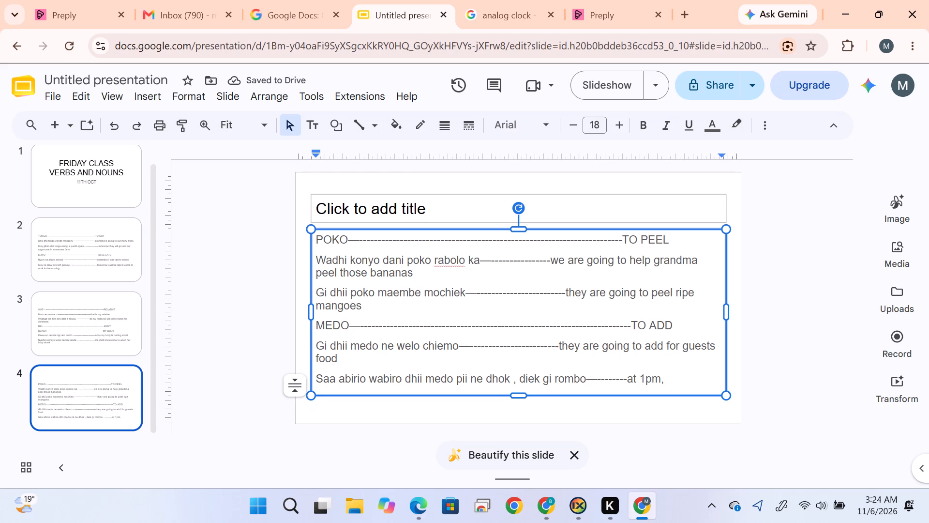
text(we will)
key(space)
text(go)
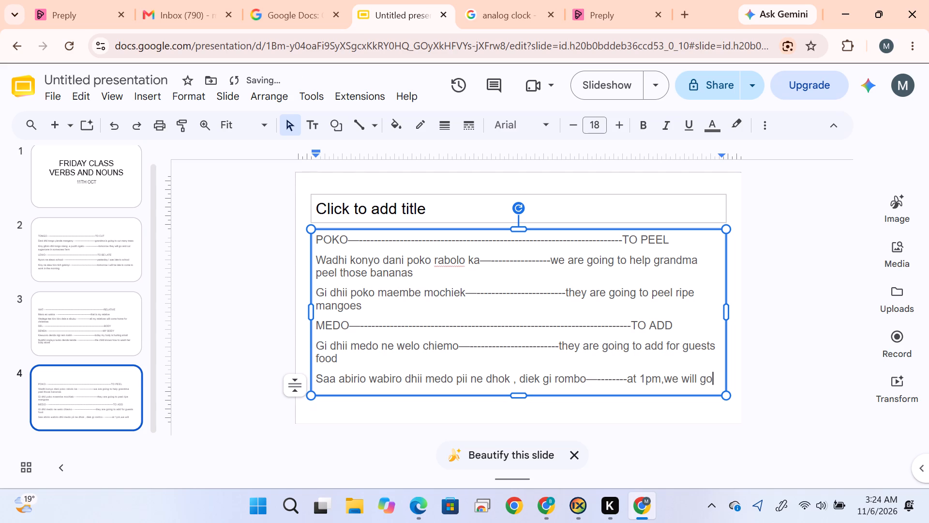
key(space)
text(and)
key(space)
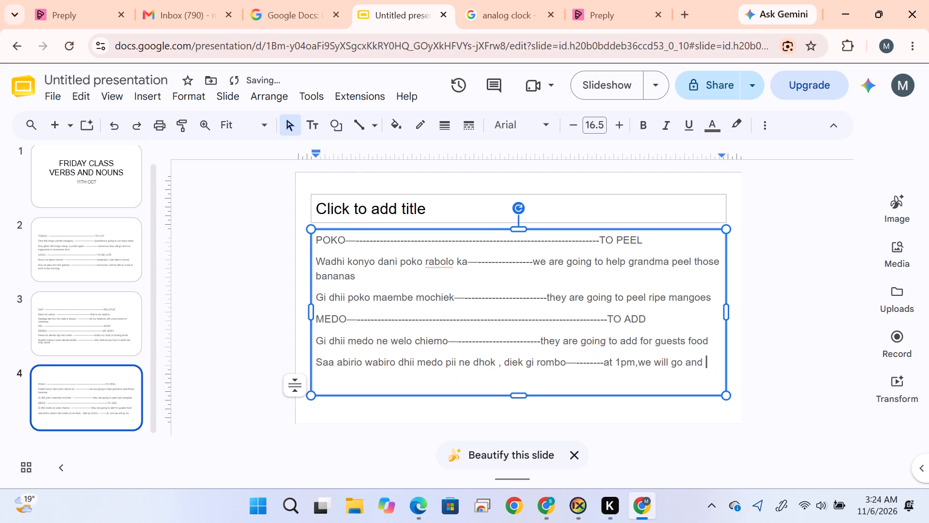
text(add)
key(space)
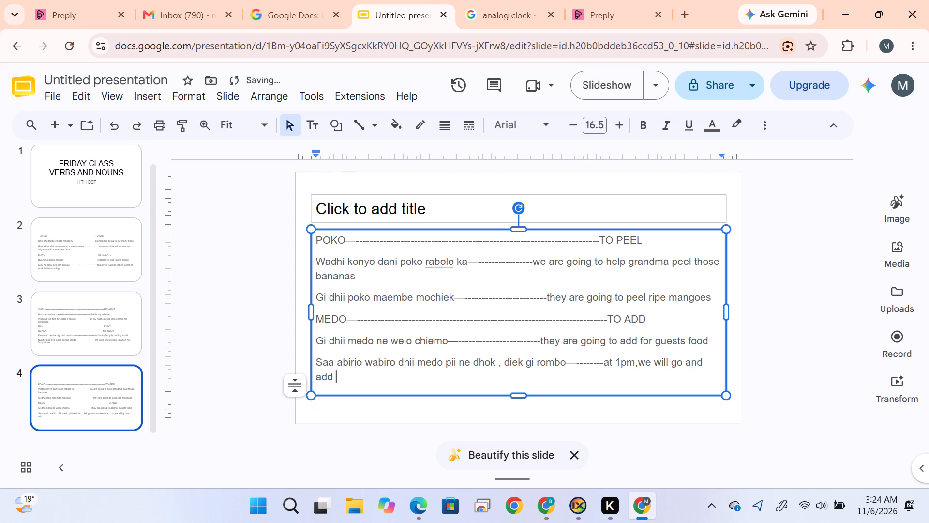
text(w)
text(ater)
key(space)
text(to)
key(space)
text(cows)
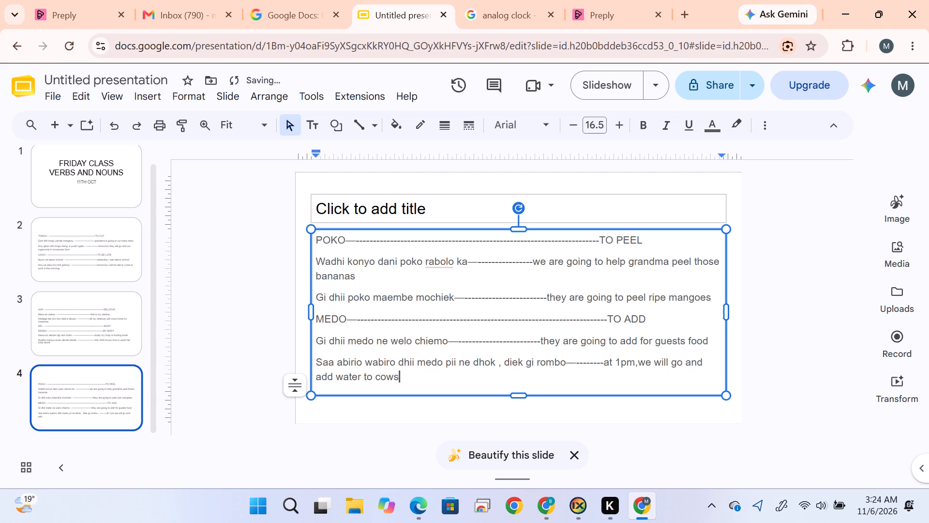
text(, goats)
key(space)
text(and)
key(space)
text(shee)
text(ps)
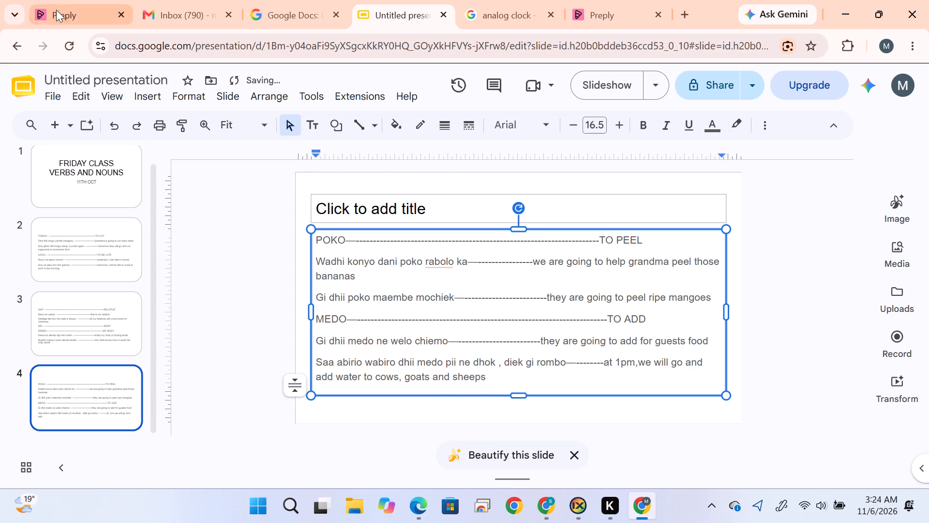
Add a new slide after the MEDO slide and enter "CHWAKO", a row of dashes and "TO BOIL" in its body.
click(56, 123)
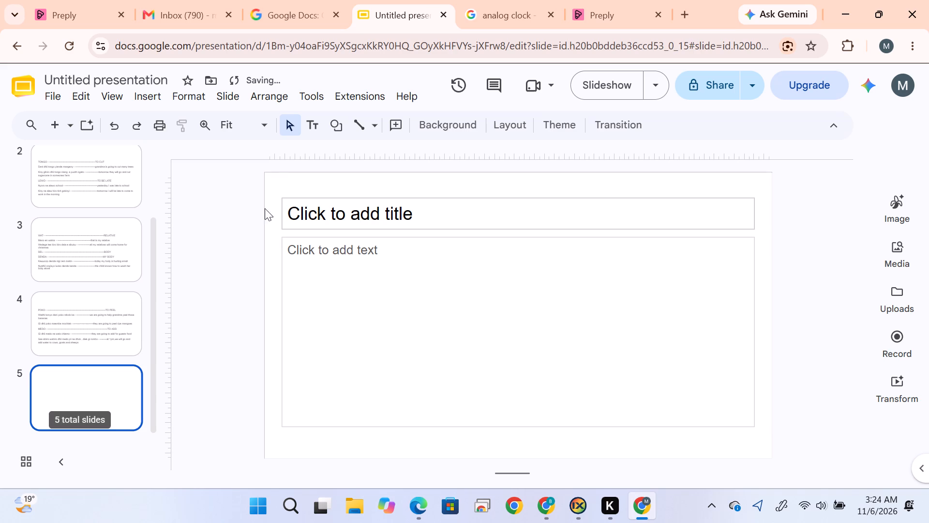
click(293, 258)
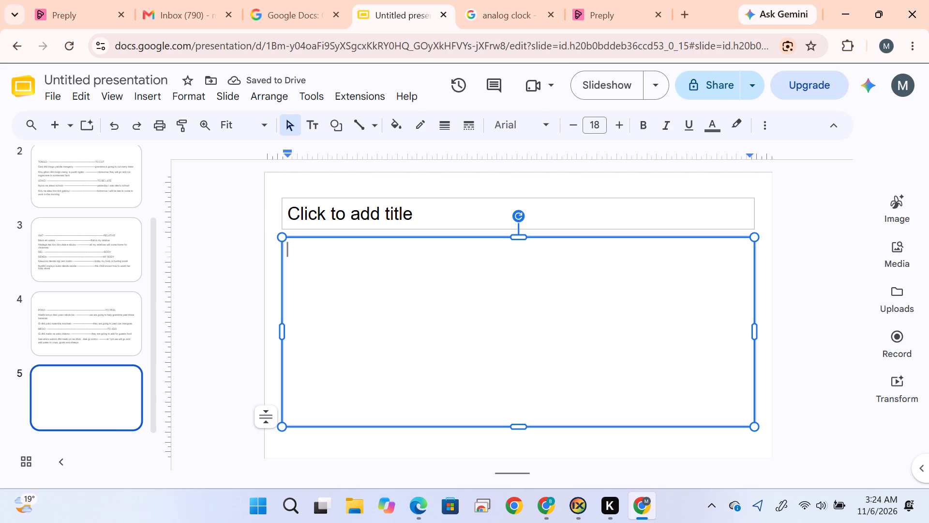
text(CHWAKO)
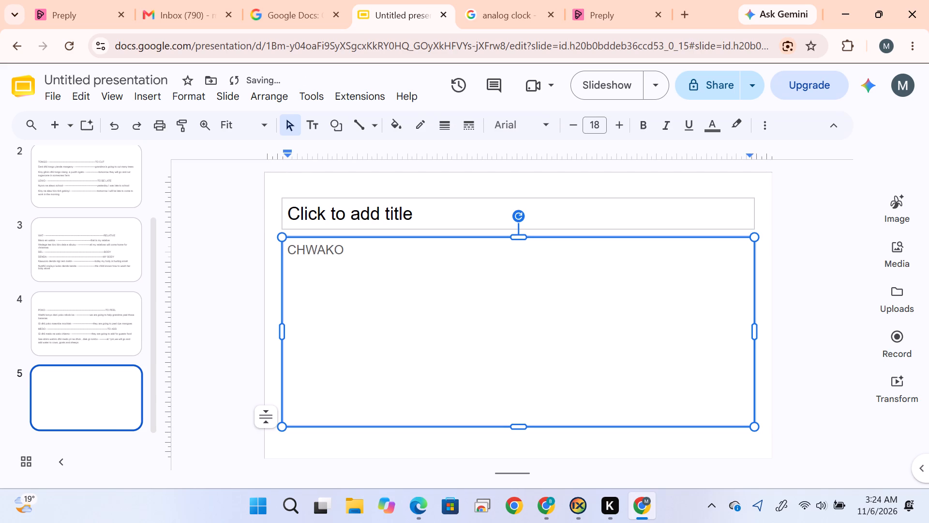
key(minus)
key(minus)
key(minus)
key(minus)
key(minus)
key(minus)
key(minus)
key(minus)
key(minus)
key(minus)
key(minus)
key(minus)
key(minus)
key(minus)
key(minus)
key(minus)
key(minus)
key(minus)
key(minus)
key(minus)
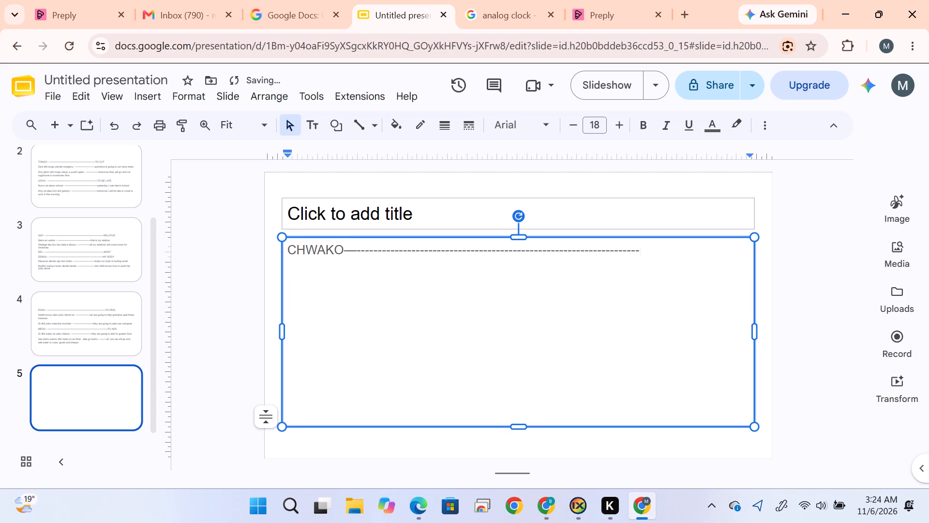
text(TO)
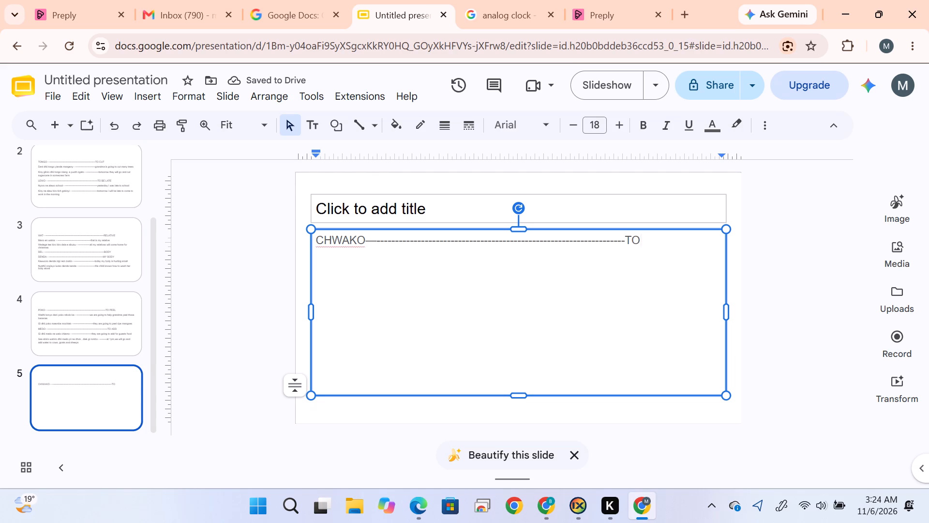
key(space)
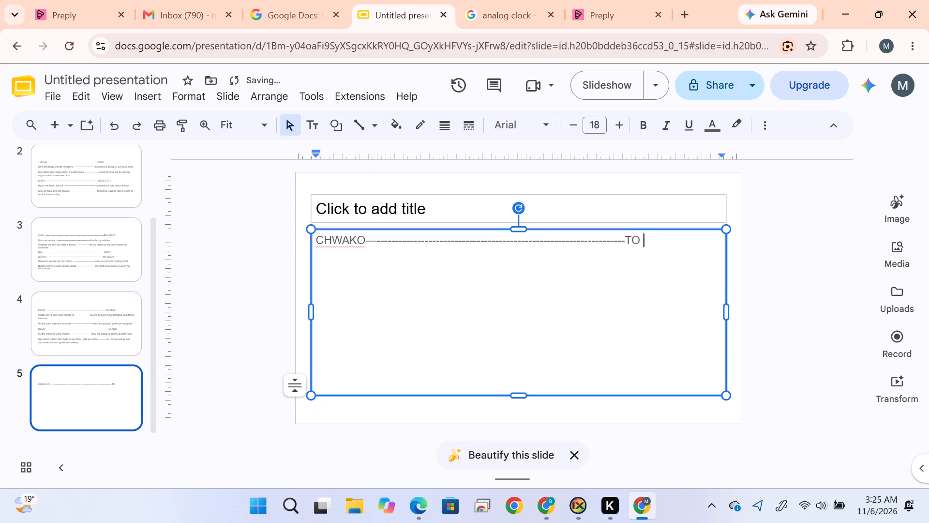
text(BOIL)
key(Return)
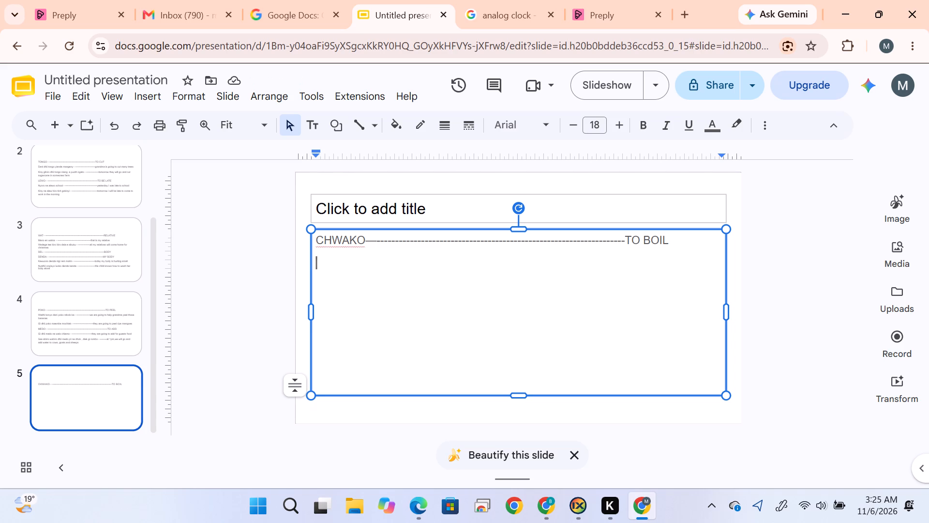
Below CHWAKO, add the sentence "Gi hero chwako nyoyo chieng’ ngeso", followed by dashes.
text(gi hero)
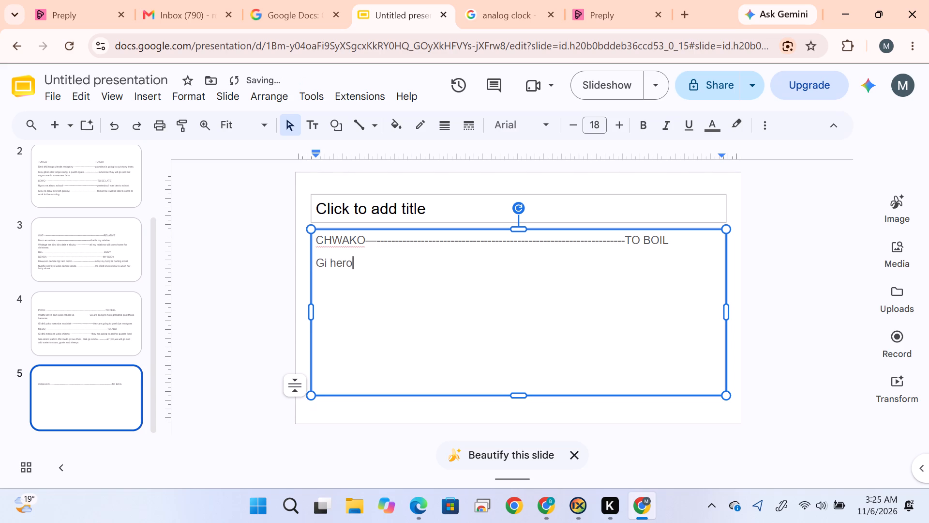
key(space)
text(chwako nyoyo)
key(space)
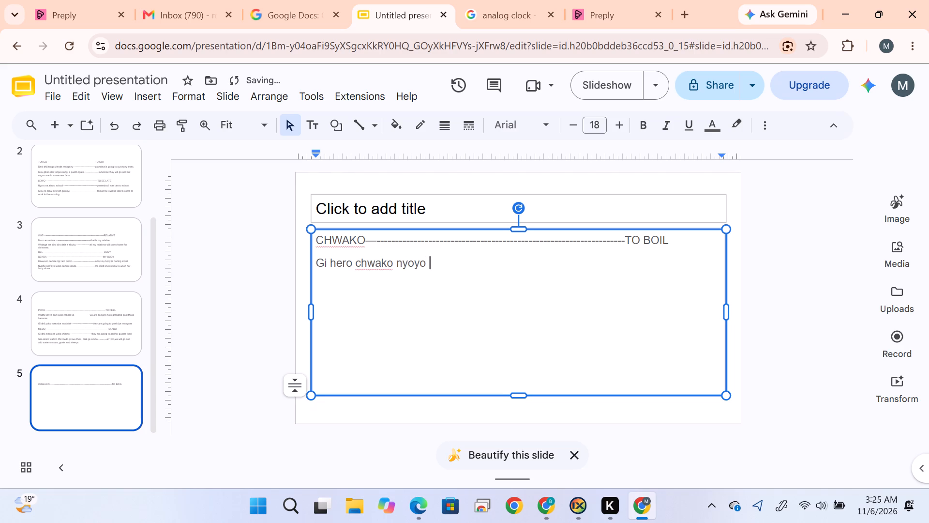
text(chieng)
text(')
key(space)
text(ngeso-)
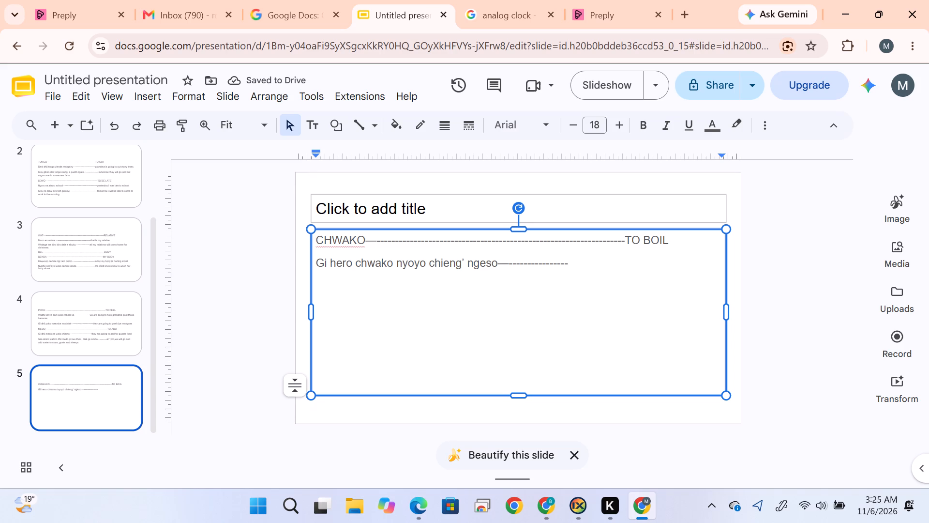
Complete the first CHWAKO sentence's line with the translation "they like to boil githeri on saturdays" and start a new line.
text(they)
key(space)
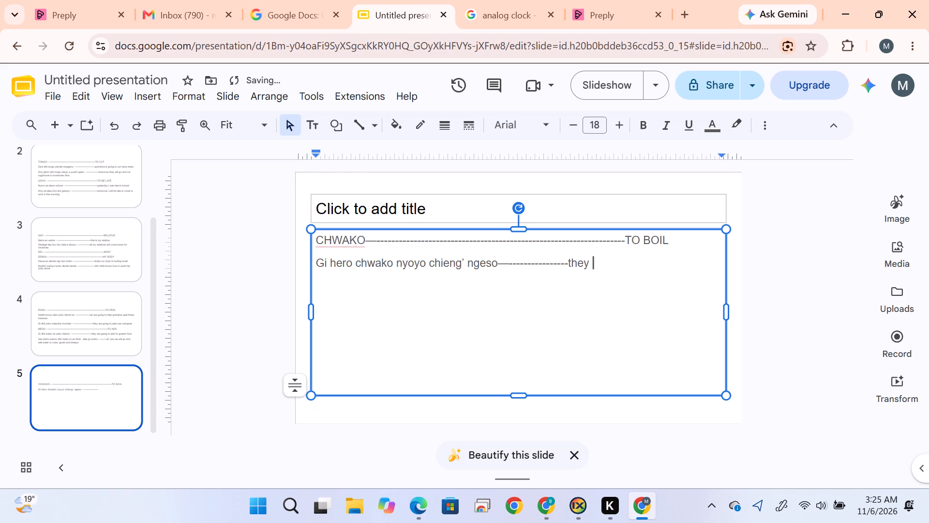
text(like to)
key(space)
text(boil)
key(space)
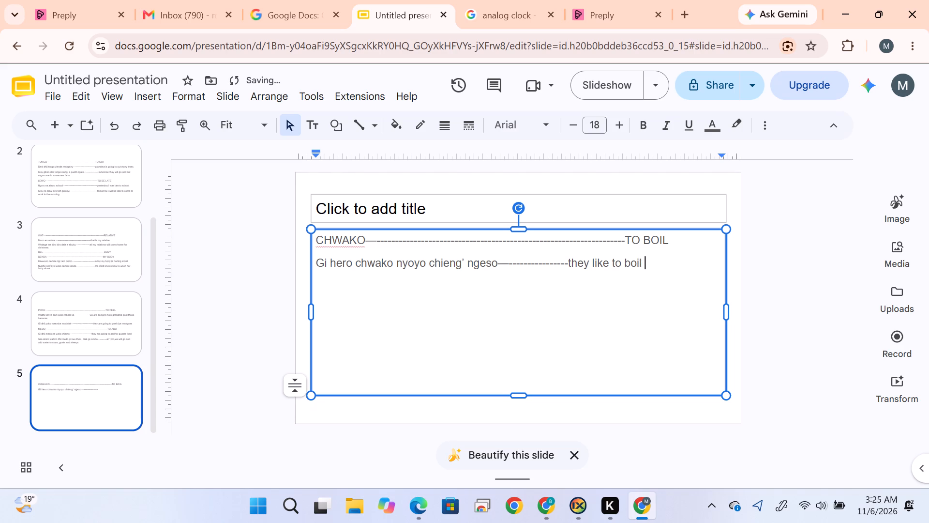
text(gither)
text(i)
key(space)
text(on)
key(space)
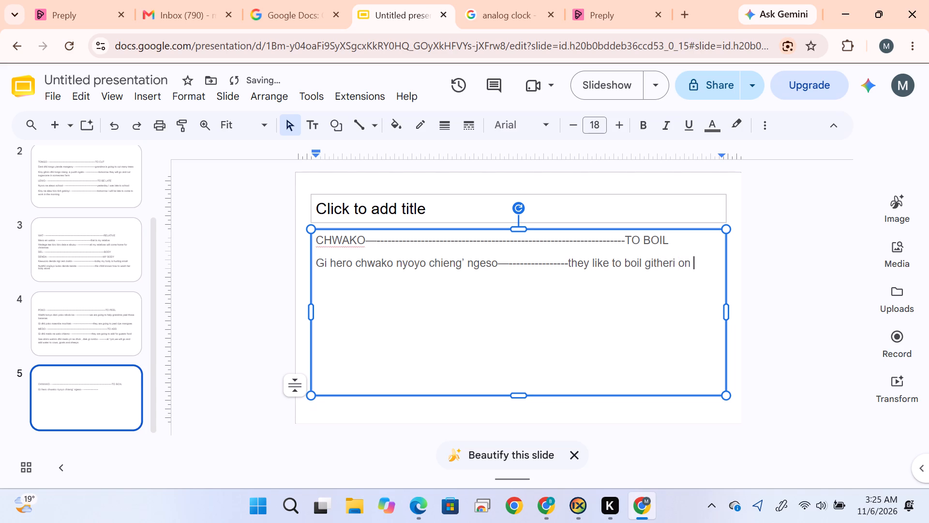
text(sa)
text(turda)
text(ys)
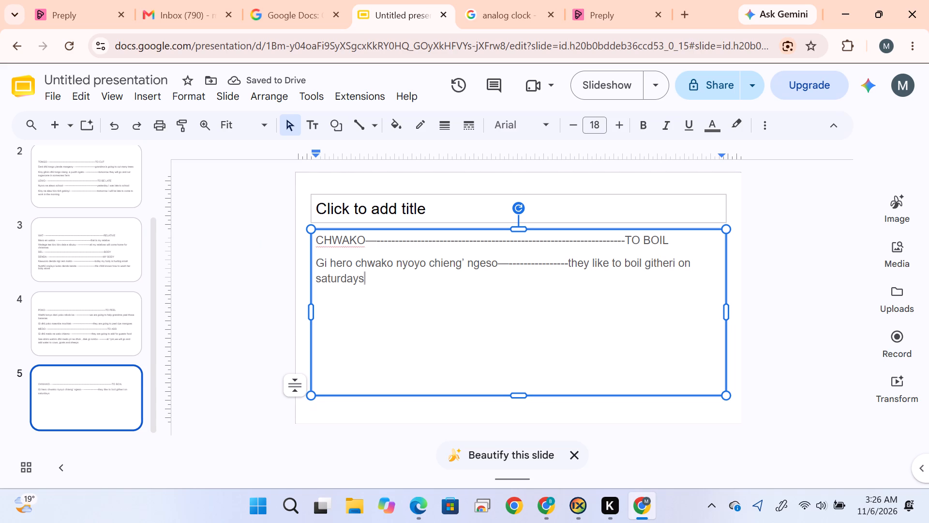
key(Return)
Add the second CHWAKO sentence "Obiro chwako ringo mar dhiang", followed by dashes.
text(obit)
key(BackSpace)
text(ro chwako)
key(space)
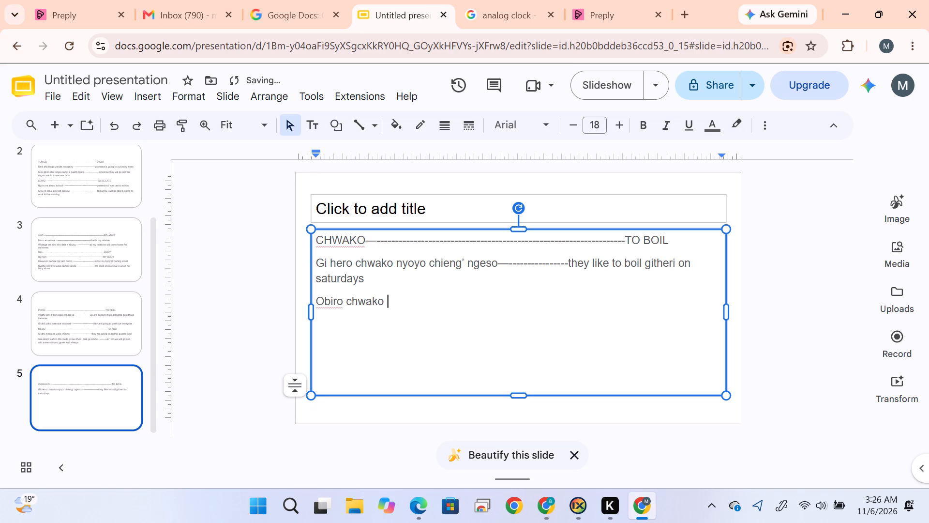
text(ri)
text(ngo mar)
key(space)
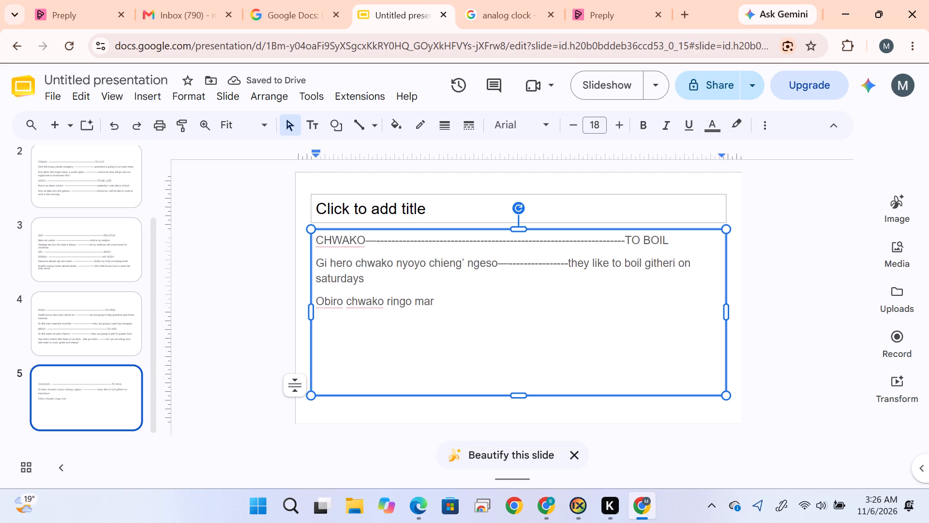
text(dhiang)
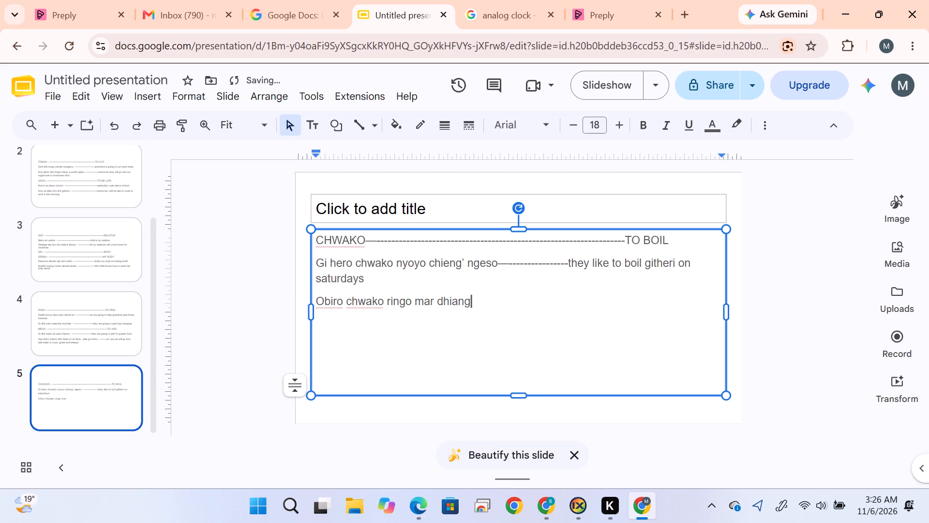
key(minus)
key(minus)
key(minus)
key(minus)
key(minus)
key(minus)
key(minus)
key(minus)
key(minus)
key(minus)
key(minus)
key(minus)
key(minus)
key(minus)
key(minus)
key(minus)
key(minus)
key(minus)
key(minus)
key(minus)
Complete the second CHWAKO sentence's line with the translation "he is coming to boil cows meat" and start a new line.
text(he)
key(space)
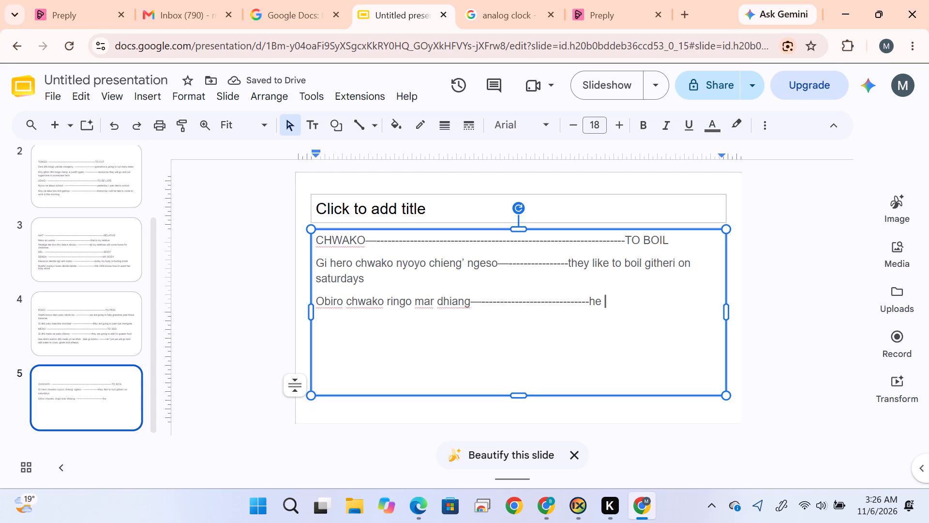
text(is coming to boil)
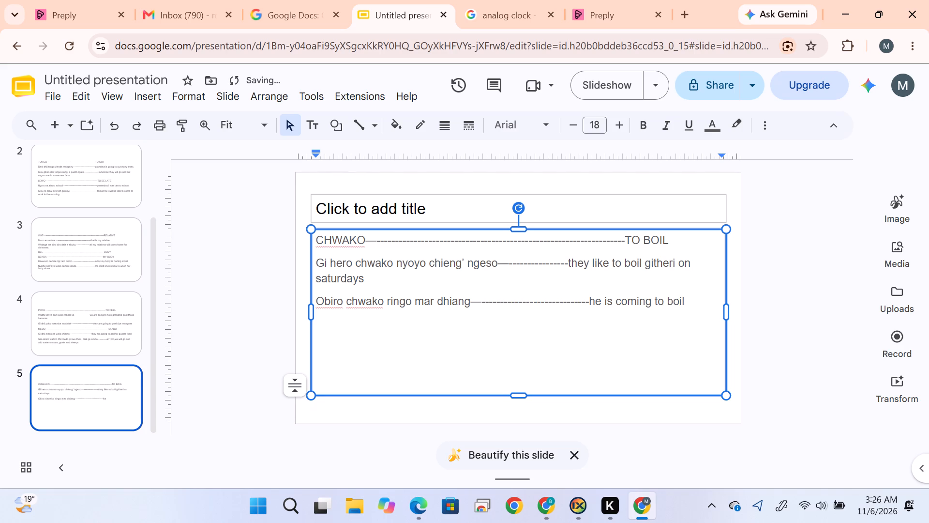
key(space)
text(cow)
text(s)
key(space)
key(n)
key(BackSpace)
text(meat)
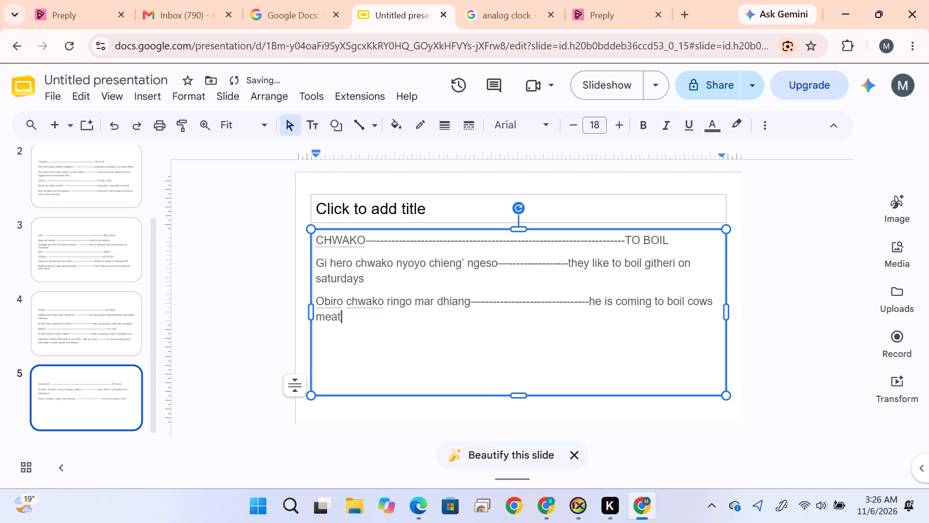
key(Return)
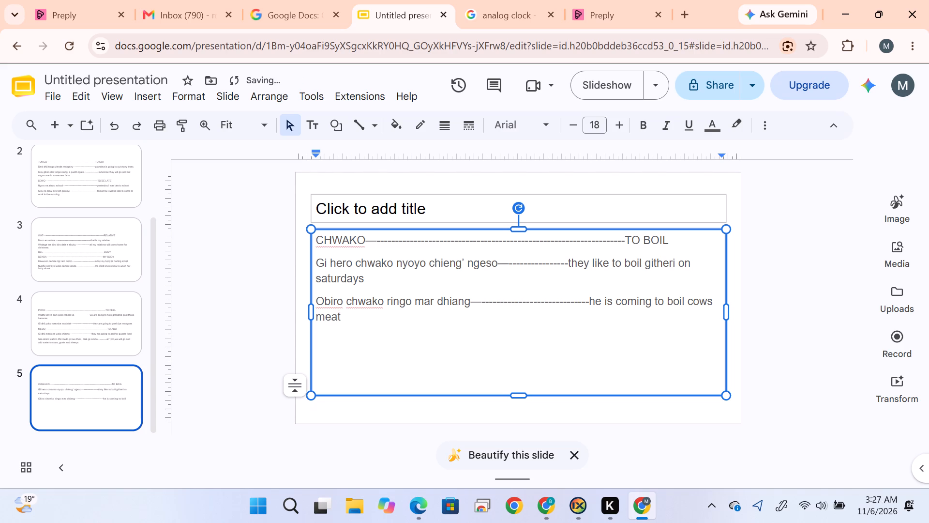
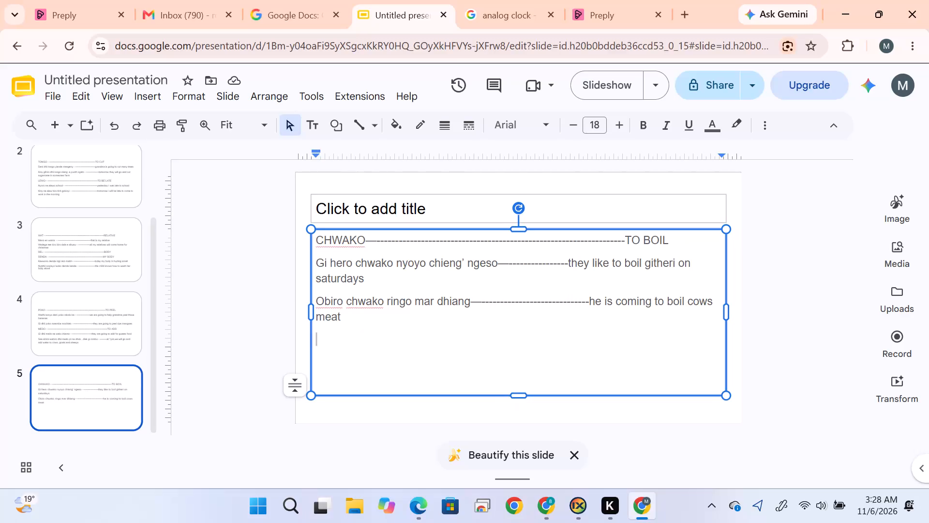
Add the vocabulary line "GOLO", a long row of dashes and "TO REMOVE" below the CHWAKO sentences, and start a new line.
text(GOLO)
key(minus)
key(minus)
key(minus)
key(minus)
key(minus)
key(minus)
key(minus)
key(minus)
key(minus)
key(minus)
key(minus)
key(minus)
key(minus)
key(minus)
key(minus)
key(minus)
key(minus)
key(minus)
key(minus)
key(minus)
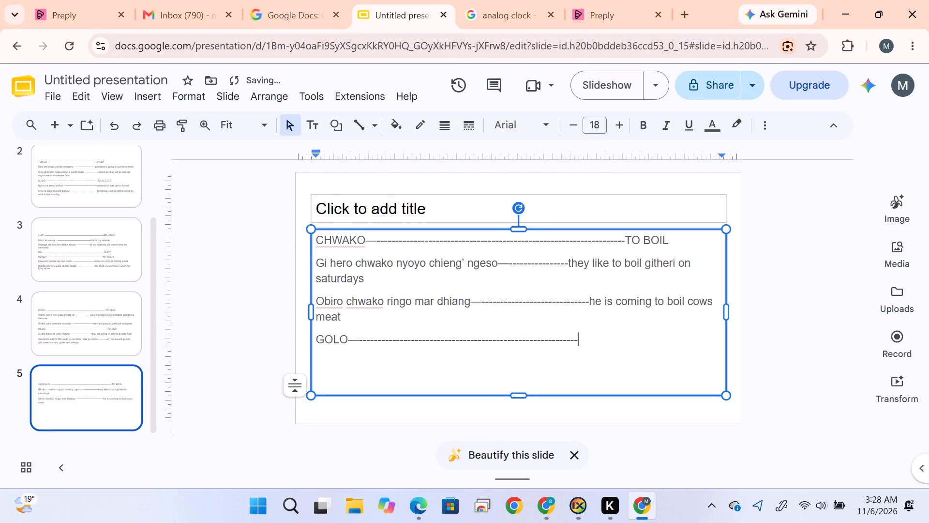
text(----)
text(TO REMO)
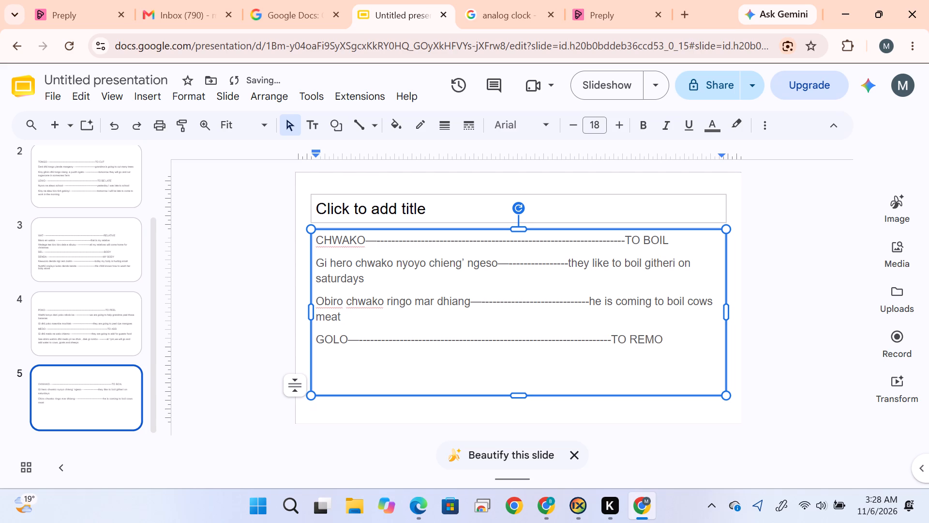
text(VE)
key(Return)
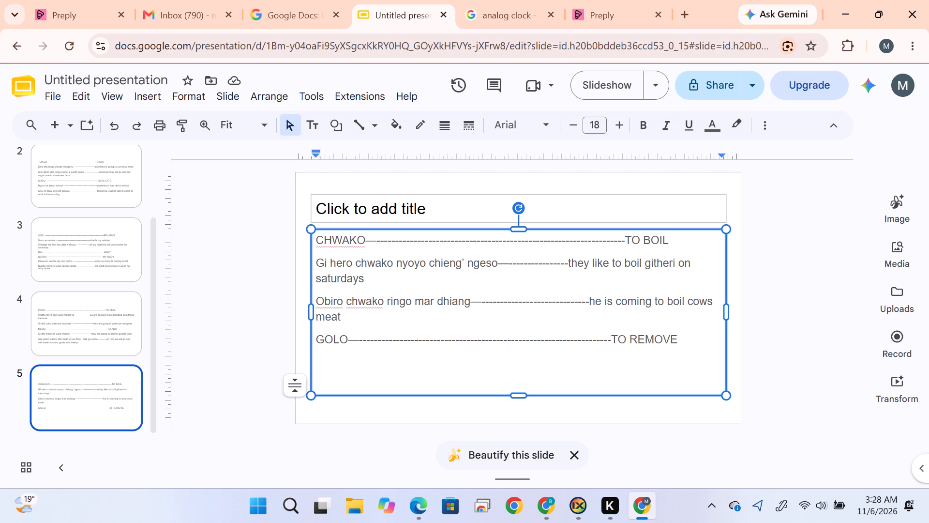
Below GOLO, add the sentence "Gi biro golo cham dwe mabiro", followed by dashes.
text(gi biro golo cham)
key(space)
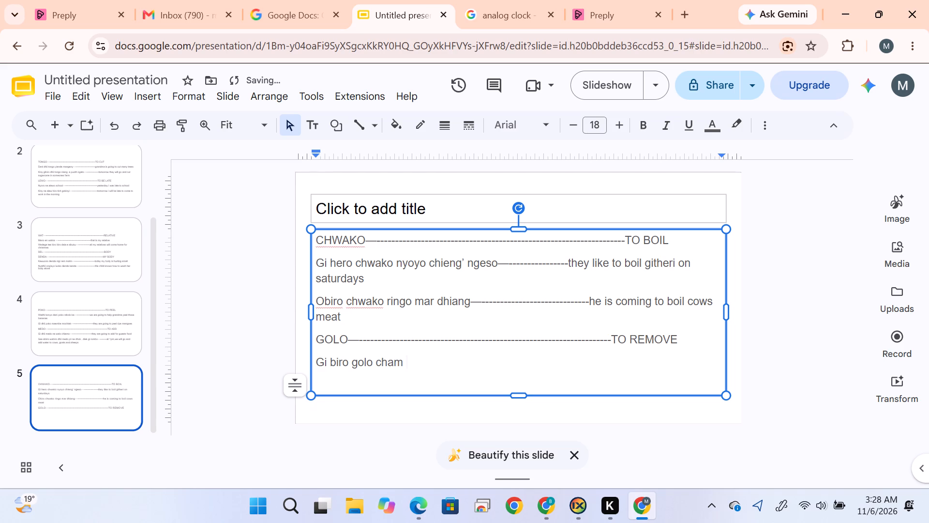
text(dwe)
key(space)
text(mq)
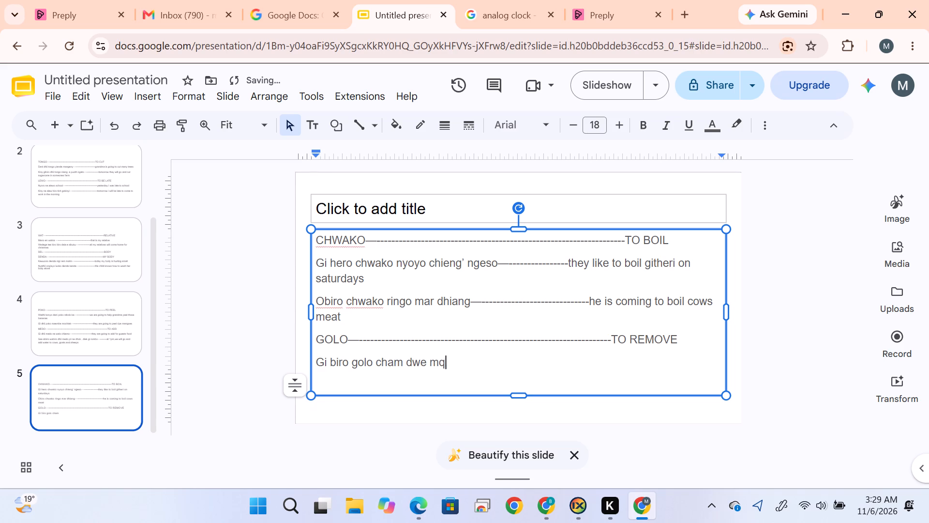
key(BackSpace)
text(abiro-)
Complete the first GOLO sentence's line with the translation "they will remove grains next month" and start a new line.
text(---they will)
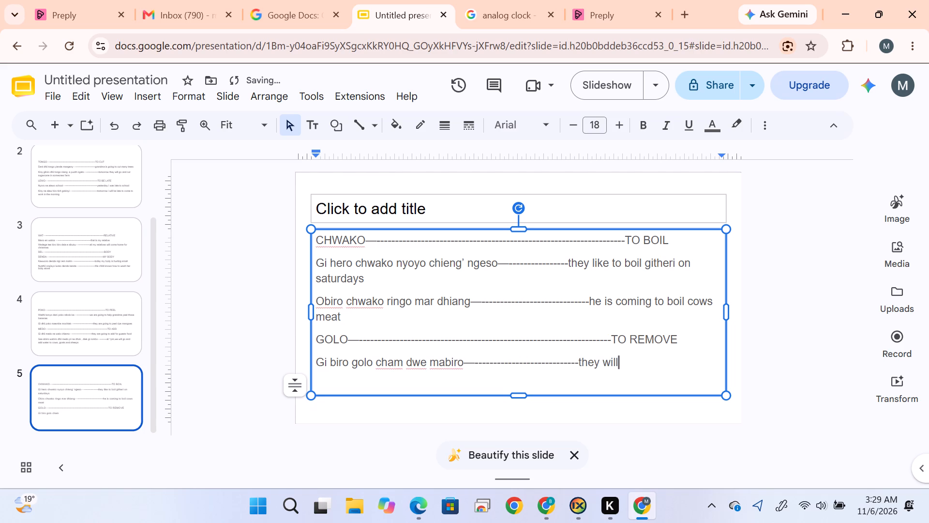
key(space)
text(remove)
key(space)
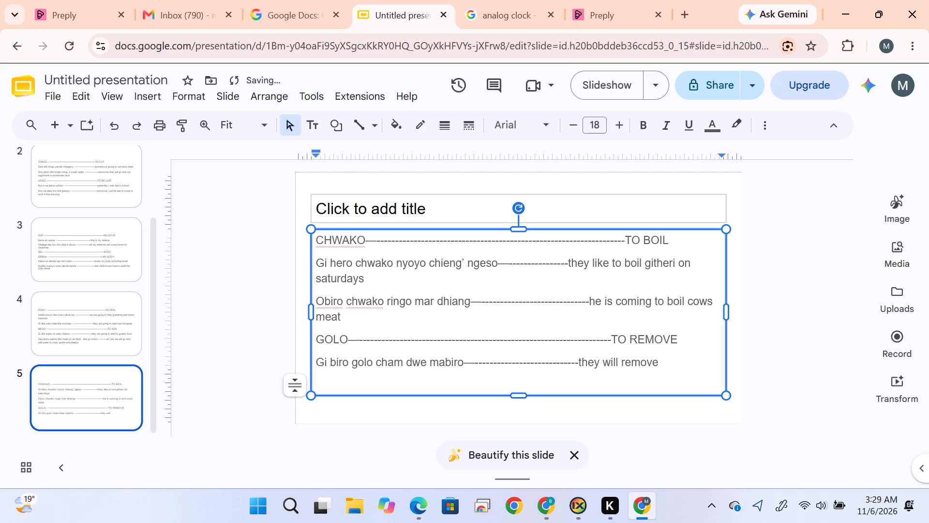
text(rain)
key(s)
key(space)
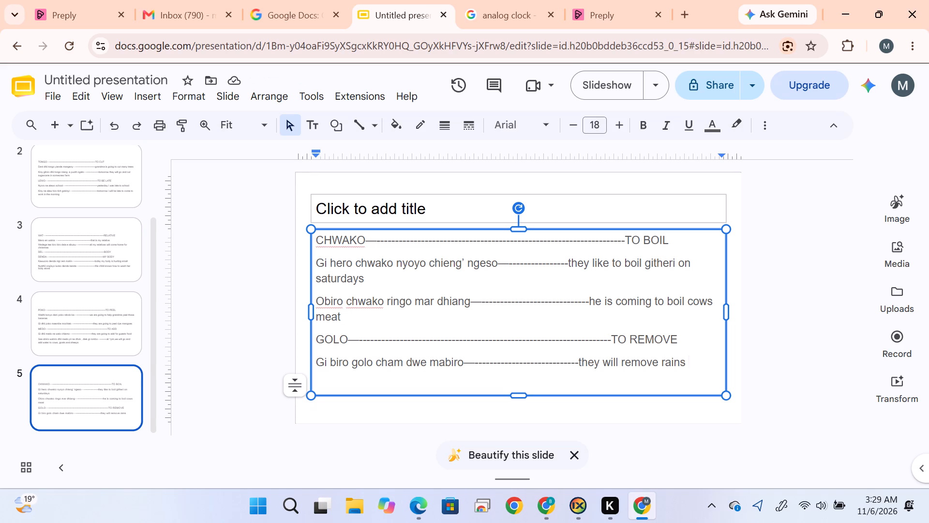
key(BackSpace)
key(BackSpace)
key(BackSpace)
key(BackSpace)
key(BackSpace)
key(BackSpace)
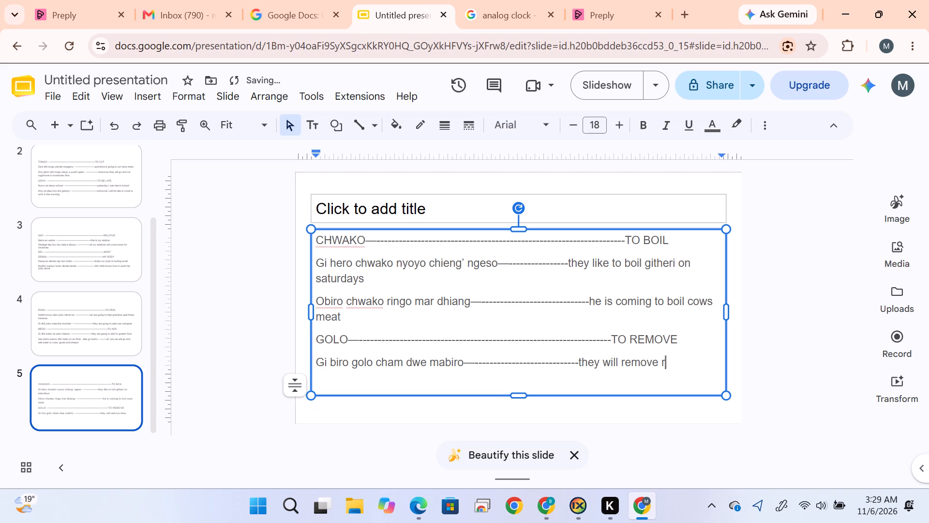
text(grains)
key(space)
text(next month)
key(Return)
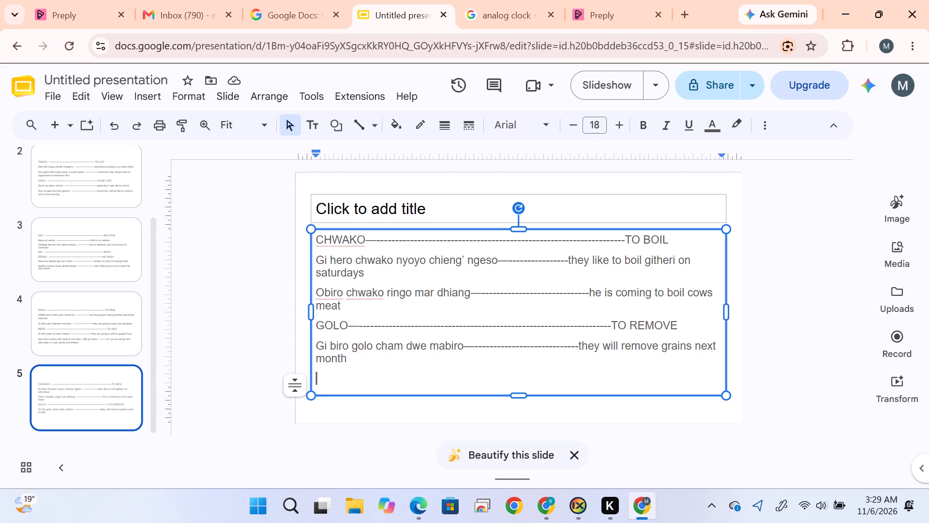
Add the second GOLO sentence "Dhii gol yugi oko", followed by dashes.
text(dh)
text(ii)
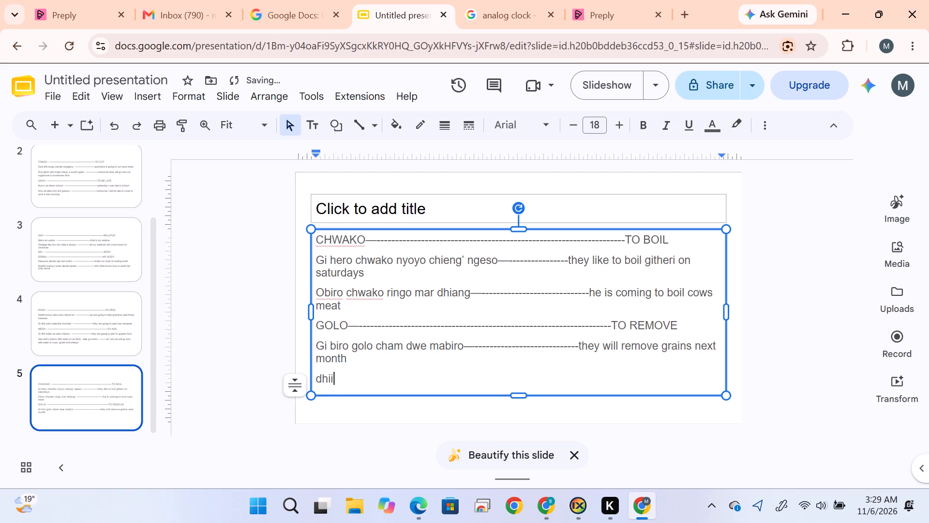
key(space)
text(gi)
key(BackSpace)
text(ol)
key(space)
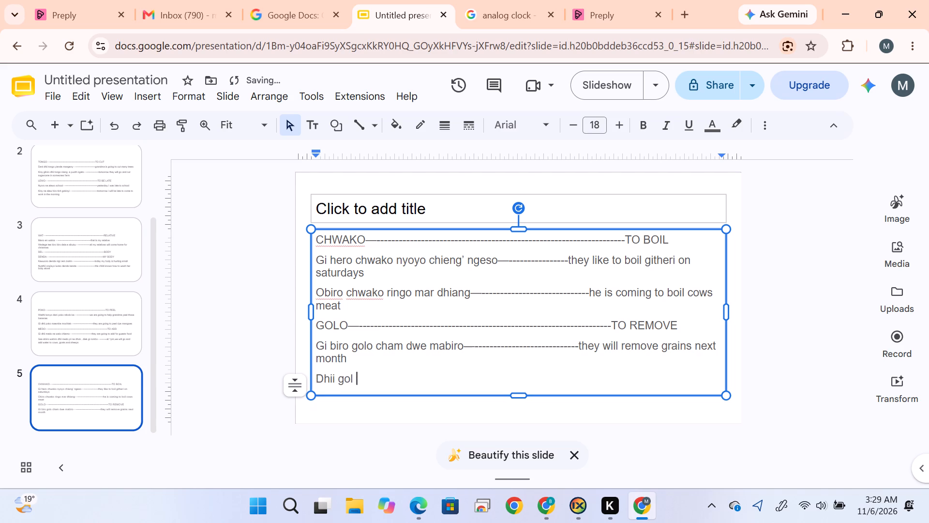
text(yugi oko)
key(minus)
key(minus)
key(minus)
key(minus)
key(minus)
key(minus)
key(minus)
key(minus)
key(minus)
key(minus)
key(minus)
key(minus)
key(minus)
key(minus)
key(minus)
key(minus)
key(minus)
key(minus)
key(minus)
key(minus)
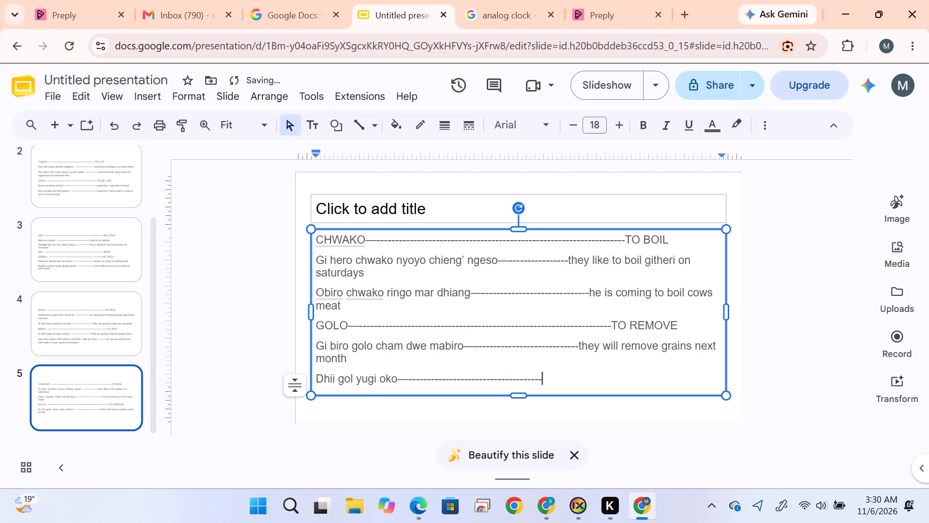
Complete the second GOLO sentence's line with the translation "go and remove the rubbish out".
text(gi)
key(BackSpace)
text(o and)
key(space)
text(remove)
key(space)
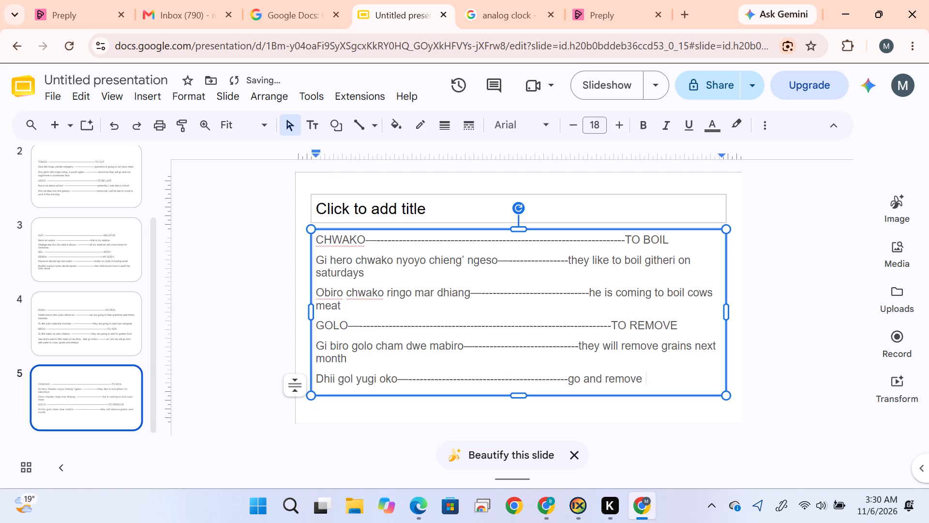
text(the rubbish)
key(space)
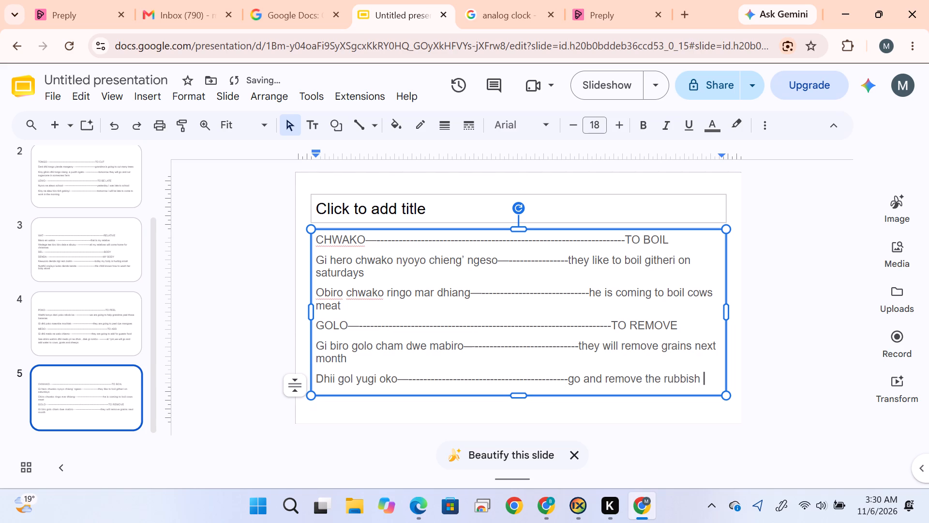
text(out)
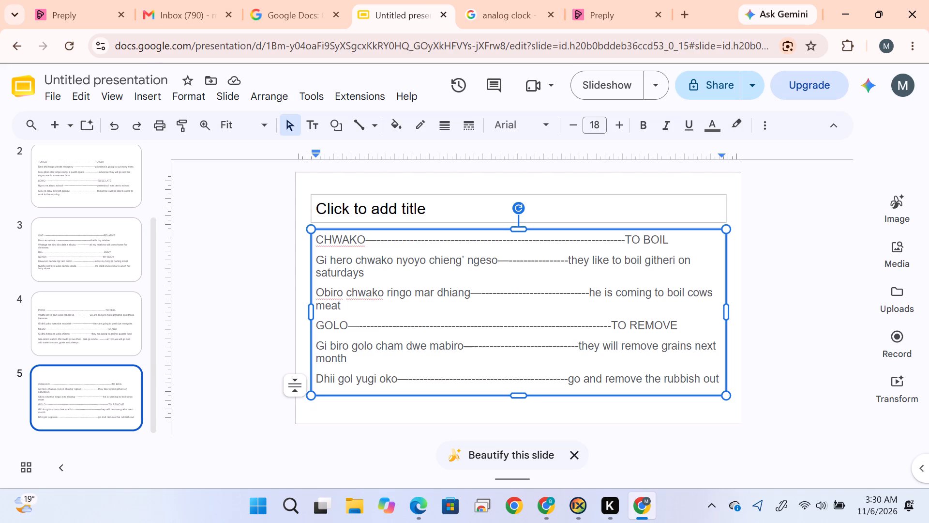
Add a new slide after the CHWAKO and GOLO slide.
click(48, 123)
In the new slide's body, enter "BARO/TURO", a long row of dashes and "TO BREAK", and start a new line.
click(294, 270)
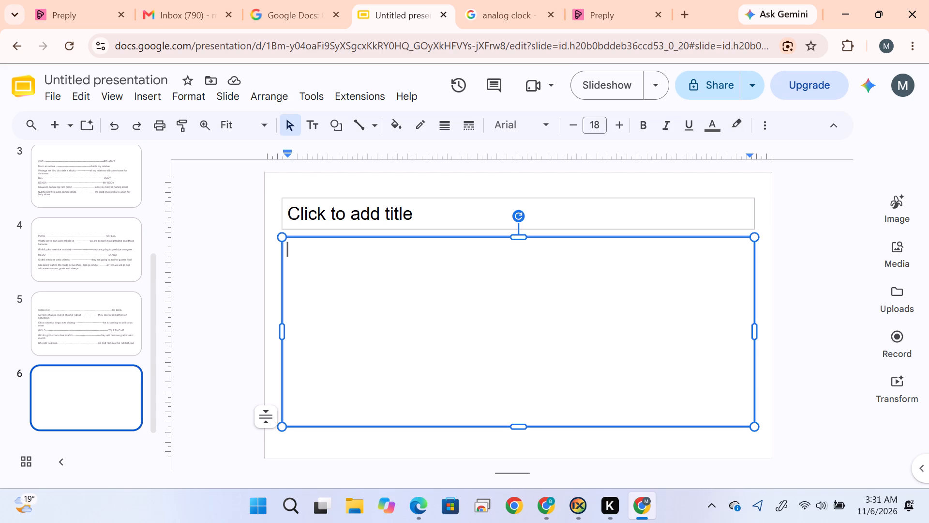
key(b)
key(BackSpace)
text(BARO)
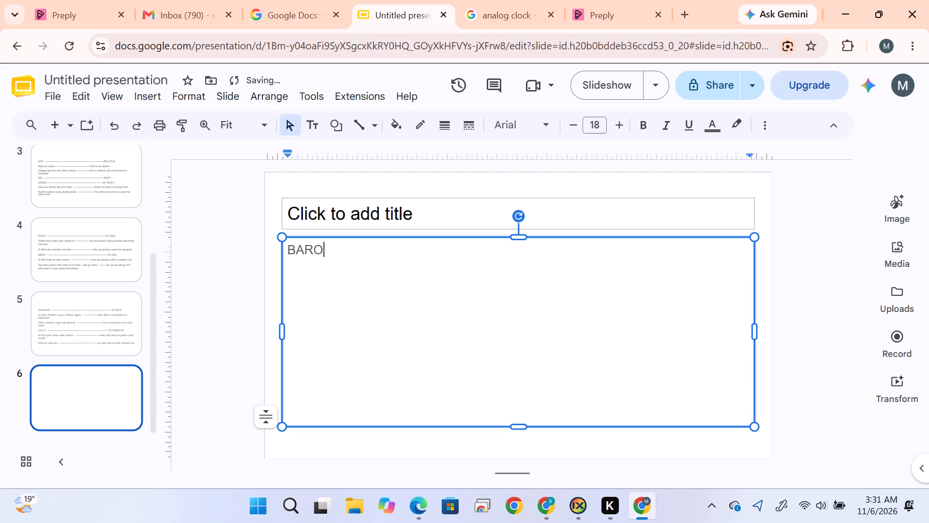
key(slash)
text(TURO-)
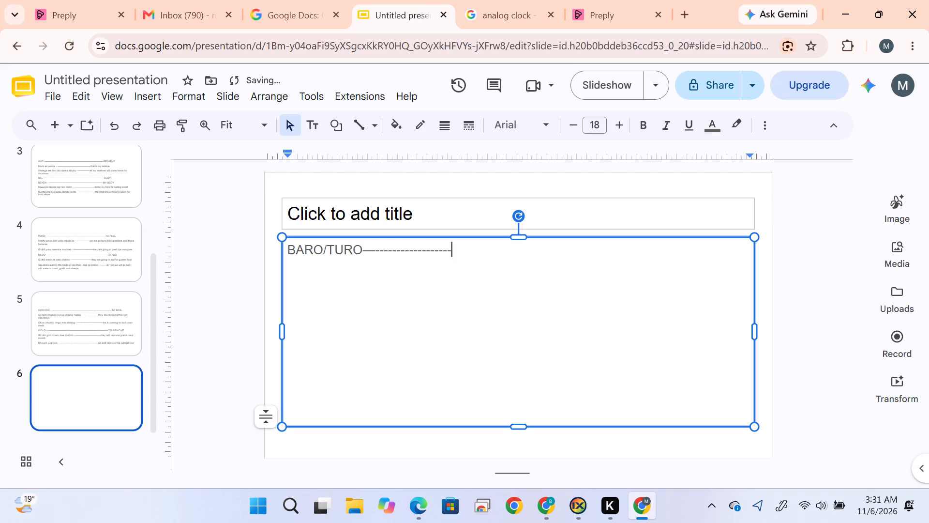
text(--)
text(TO BREAK)
key(Return)
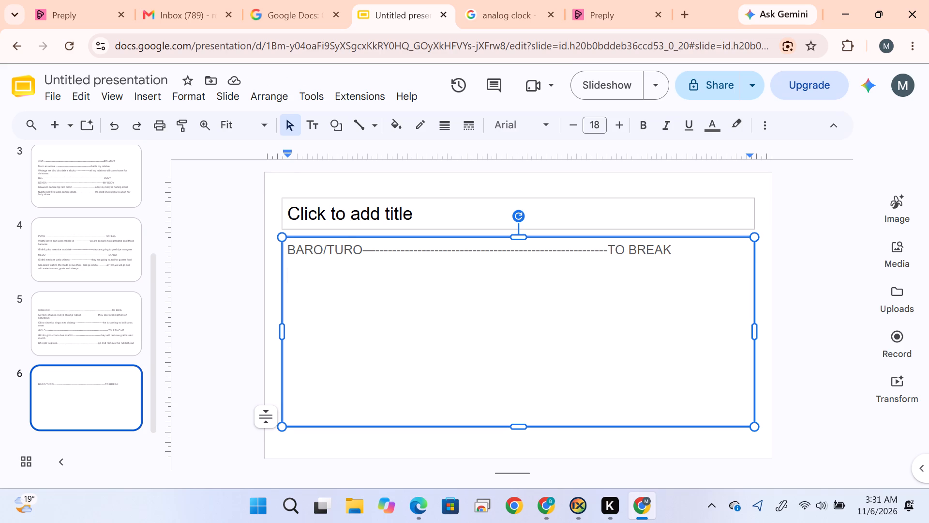
Enter the first BARO/TURO example sentence "Ngato ne obaro kikombe", followed by a row of dashes.
text(ngat)
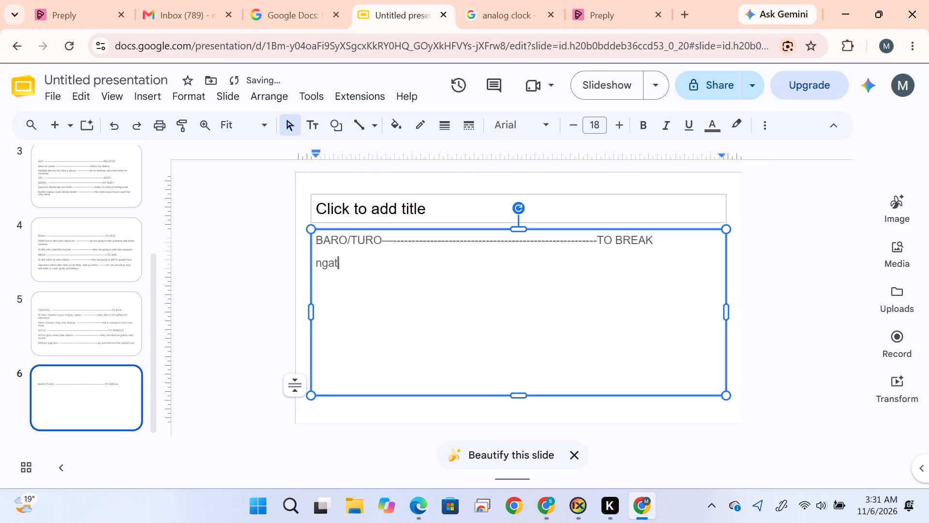
key(p)
key(BackSpace)
text(o ne)
key(space)
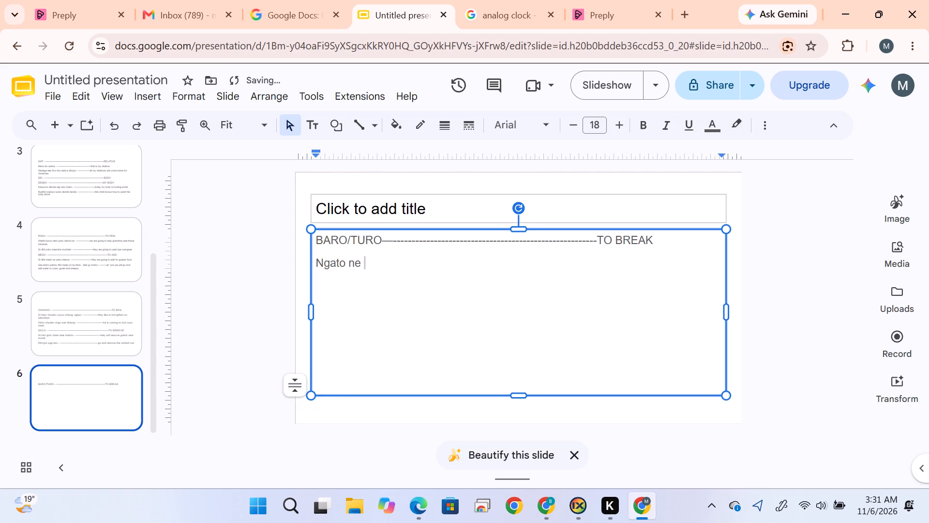
text(obaro)
key(space)
text(kikombe-)
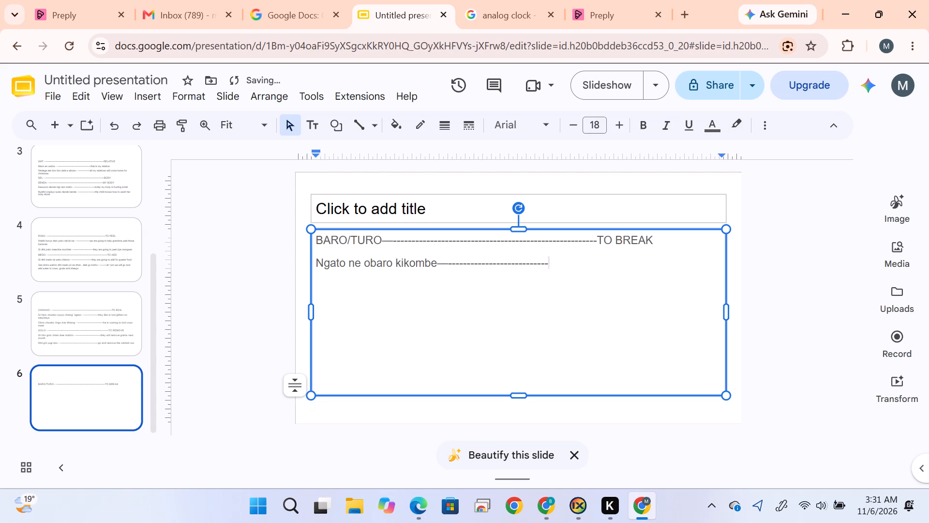
Complete the "Ngato ne obaro kikombe" line with the translation "someone broke the cup" and start a new line.
text(someone w)
key(BackSpace)
text(bb)
key(r)
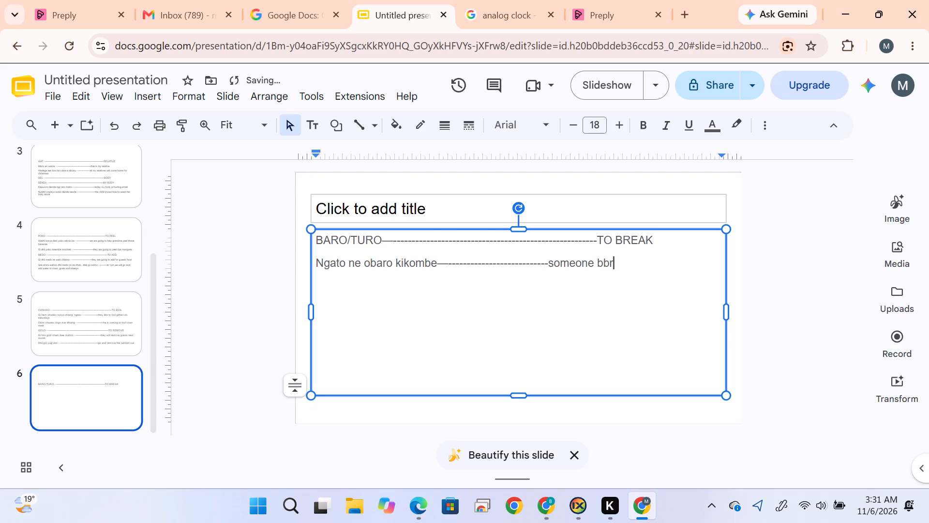
key(BackSpace)
key(BackSpace)
text(rolke)
key(space)
key(BackSpace)
key(BackSpace)
key(BackSpace)
key(BackSpace)
text(ke h)
key(BackSpace)
text(the)
key(space)
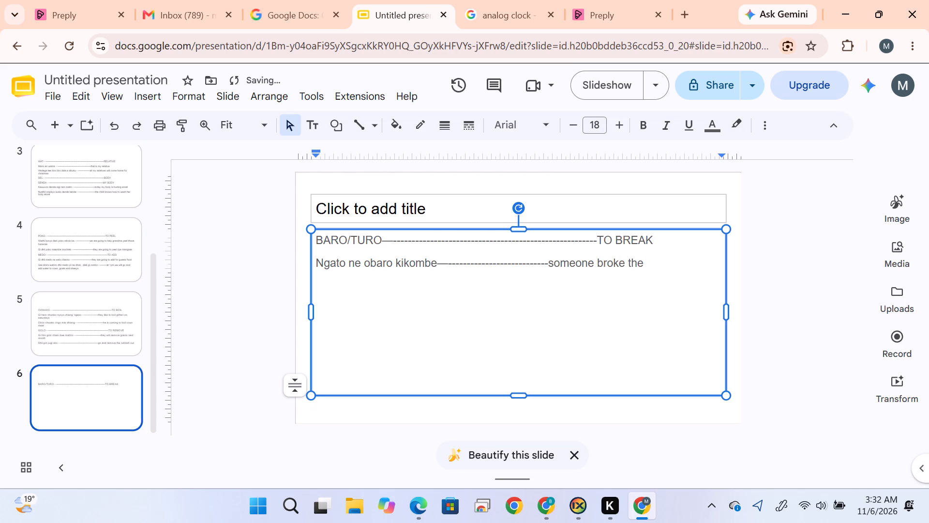
key(c)
key(u)
key(p)
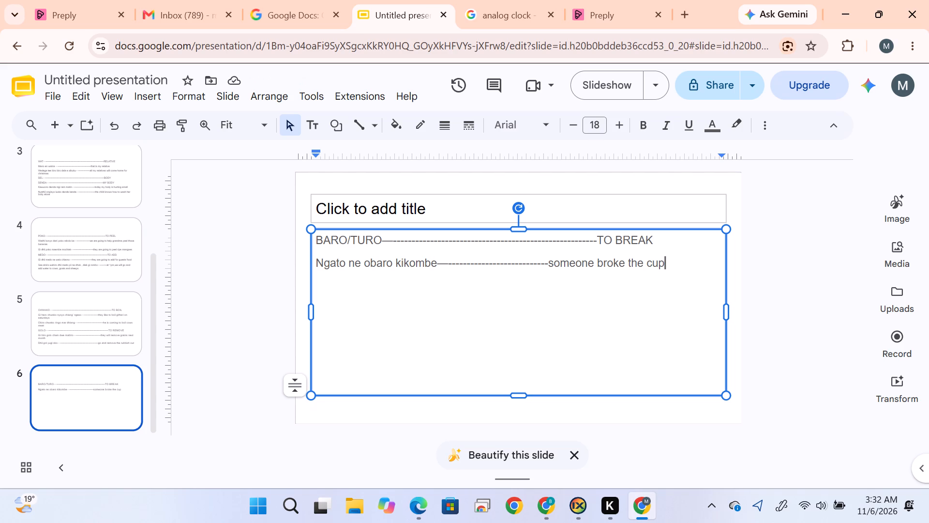
key(Return)
Add the second example sentence "Liech ne oturo yien maduong nyooro", followed by a row of dashes.
text(LIECH)
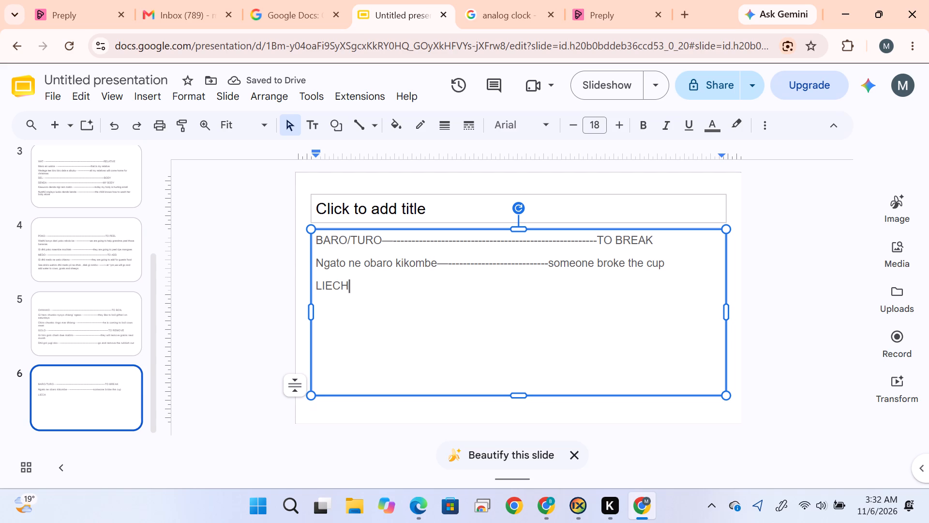
key(BackSpace)
key(BackSpace)
key(BackSpace)
key(BackSpace)
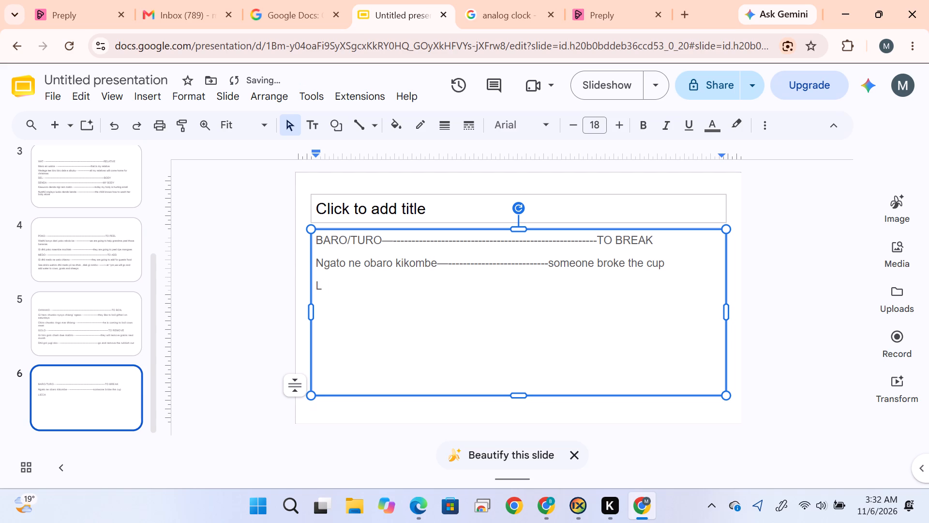
text(ie)
text(ch ne)
key(space)
text(oturo)
key(space)
text(yien maduong)
key(space)
text(nyooro-)
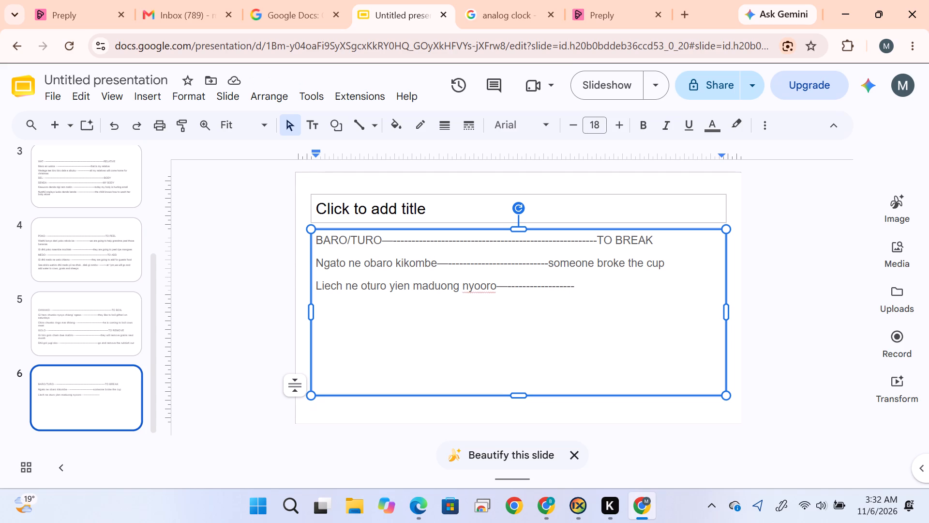
Complete the "Liech ne oturo" line with the translation "yesterday the elephant broke the big tree" and start a new line.
text(yesyetsa)
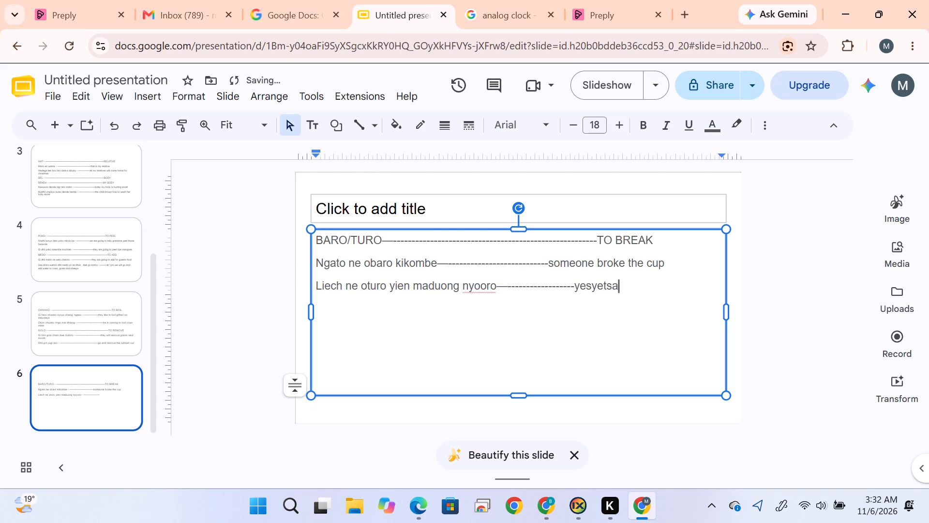
key(BackSpace)
key(BackSpace)
key(BackSpace)
key(BackSpace)
key(BackSpace)
text(ter)
text(day)
key(space)
text(the e)
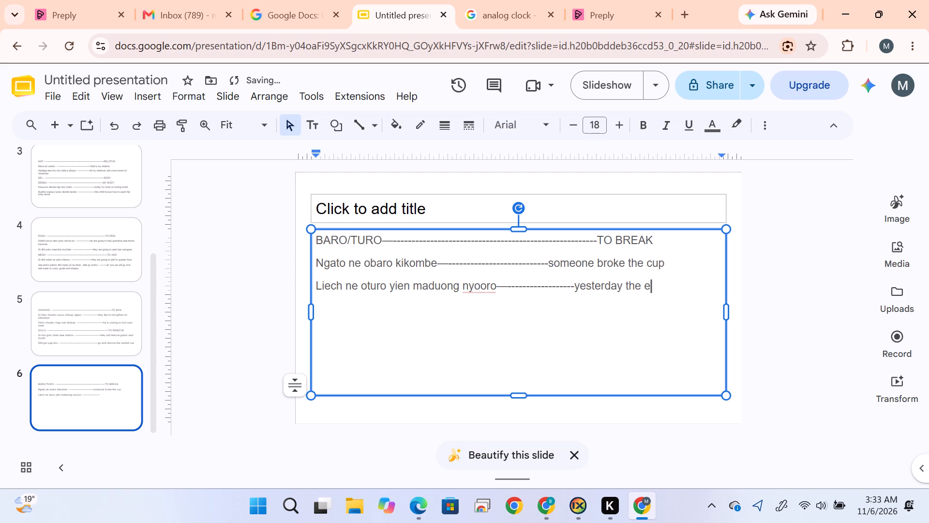
key(l)
text(ephant)
key(space)
text(v)
key(BackSpace)
text(broke)
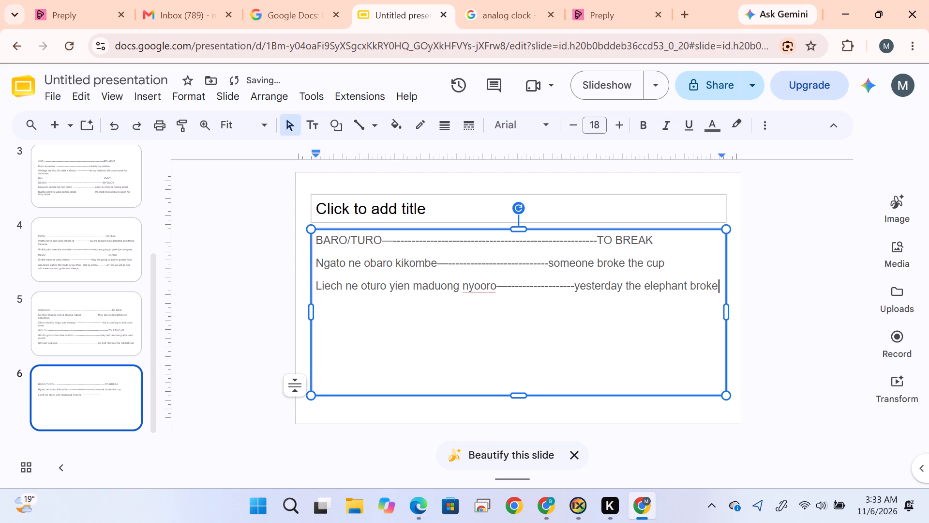
key(space)
key(t)
key(h)
text(e)
key(space)
text(go)
key(BackSpace)
key(BackSpace)
key(g)
key(BackSpace)
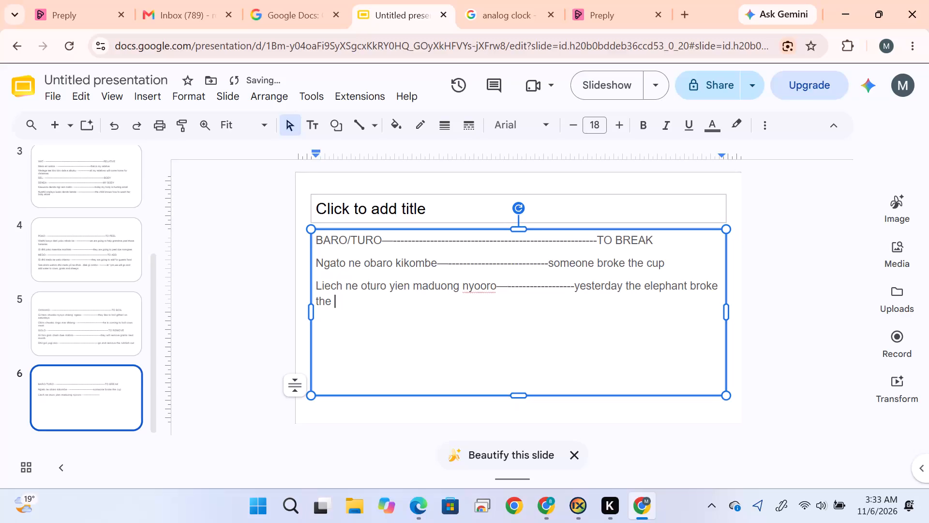
text(big)
key(space)
text(tree)
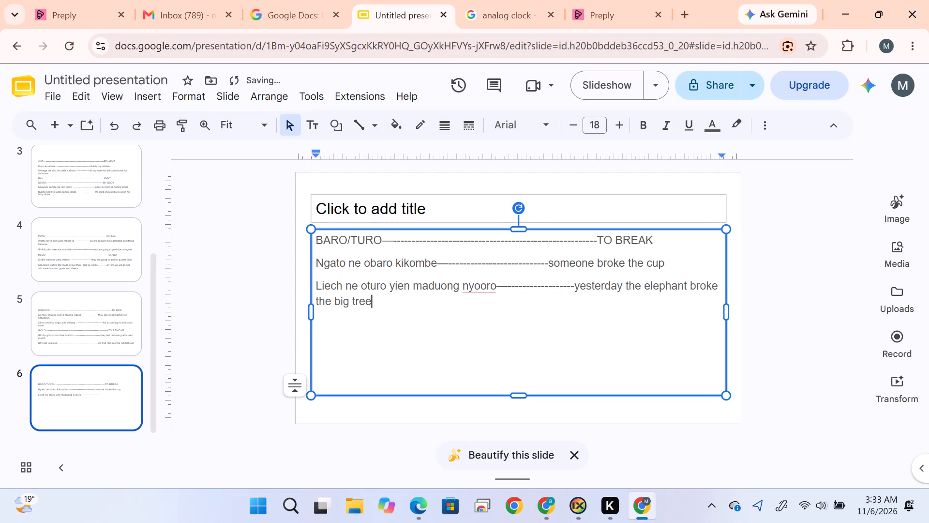
key(Return)
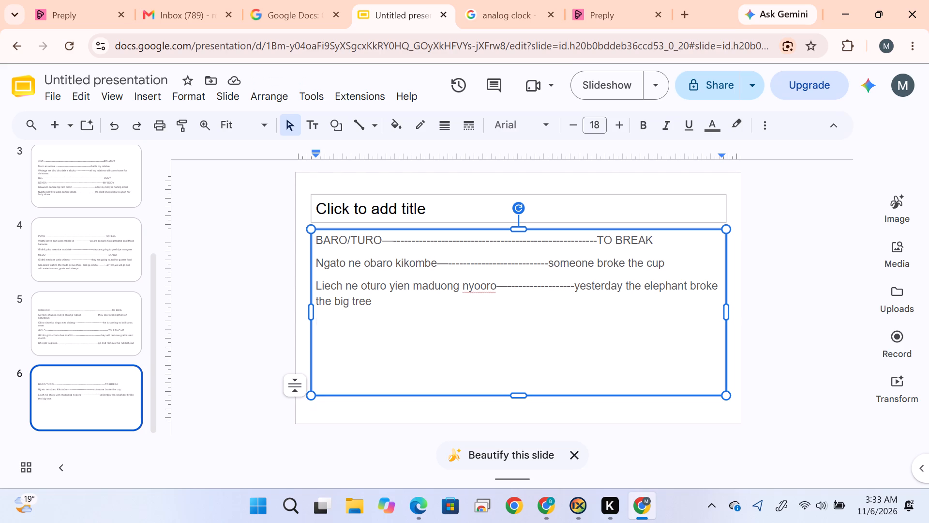
Enter the vocabulary line "KALO", a long row of dashes and "TO PASS", and start a new line.
text(KALO-)
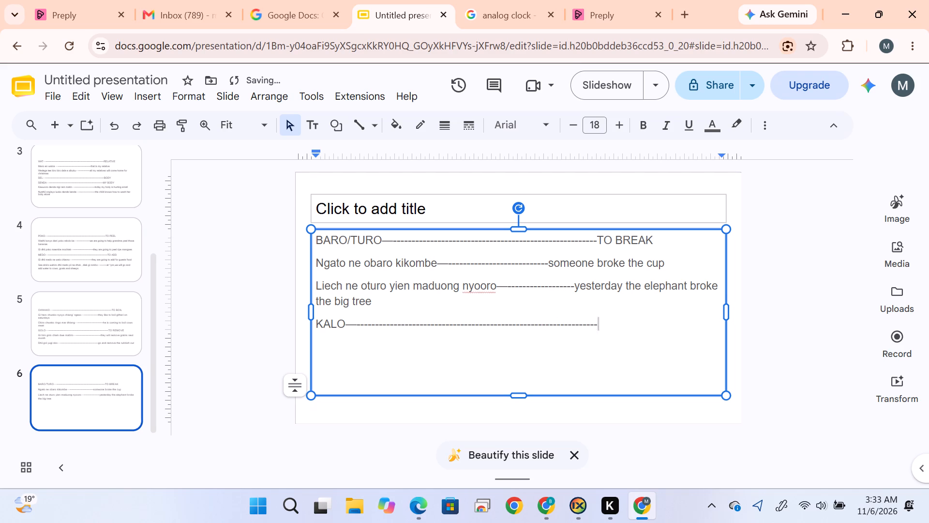
text(TO PASS)
key(Return)
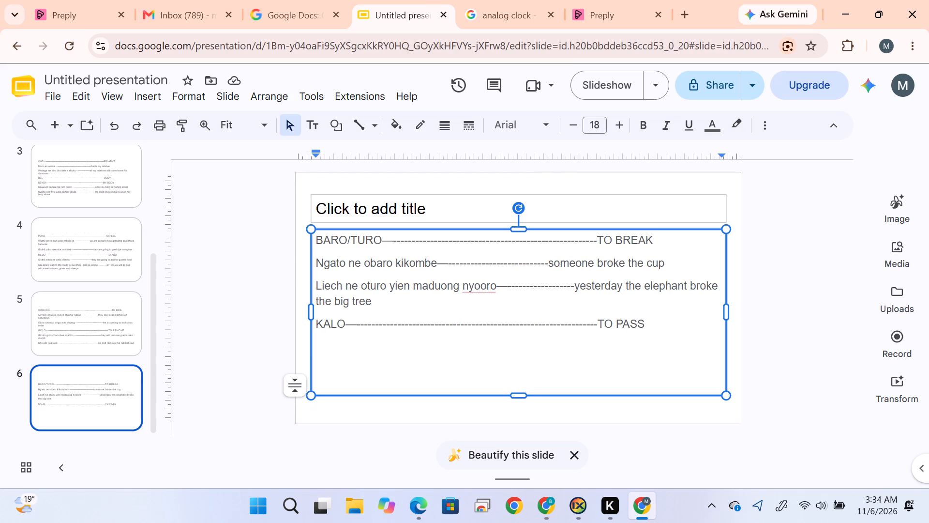
Add the first KALO example sentence "Nyithindo ne okalo penj", followed by a row of dashes.
text(NY)
key(BackSpace)
text(yithindo)
key(space)
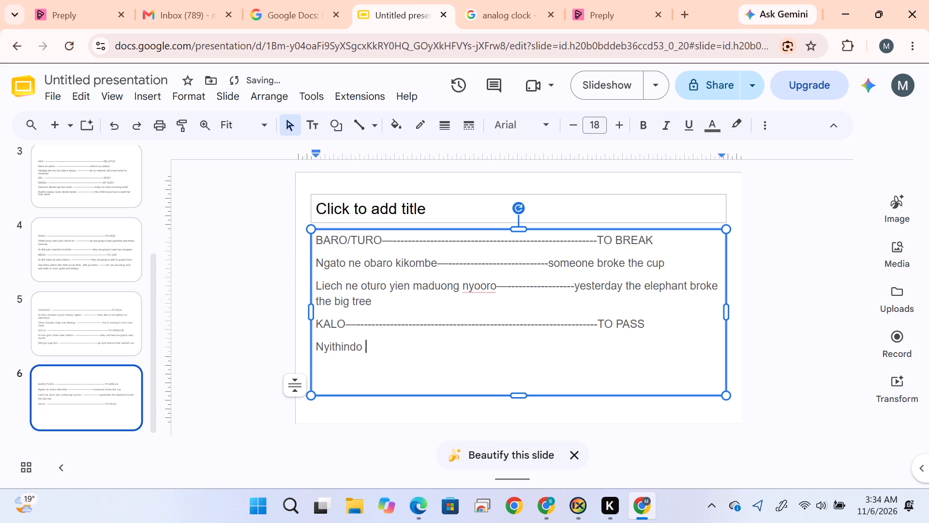
text(ne okalo)
key(space)
text(penj)
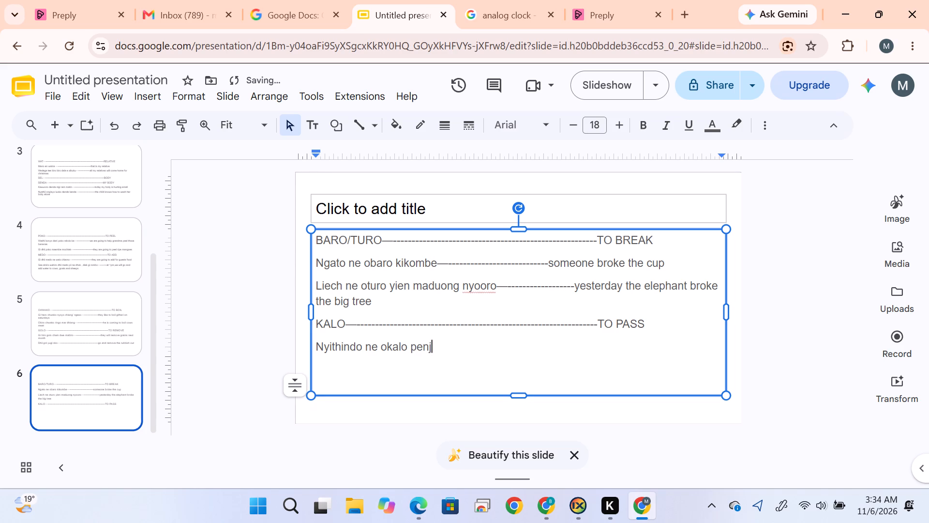
key(minus)
key(minus)
key(minus)
key(minus)
key(minus)
key(minus)
key(minus)
key(minus)
key(minus)
key(minus)
key(minus)
key(minus)
key(minus)
key(minus)
key(minus)
key(minus)
key(minus)
key(minus)
key(minus)
key(minus)
text(--)
Complete the "Nyithindo ne okalo penj" line with the translation "the children passed the exams" and start a new line.
text(the children)
key(space)
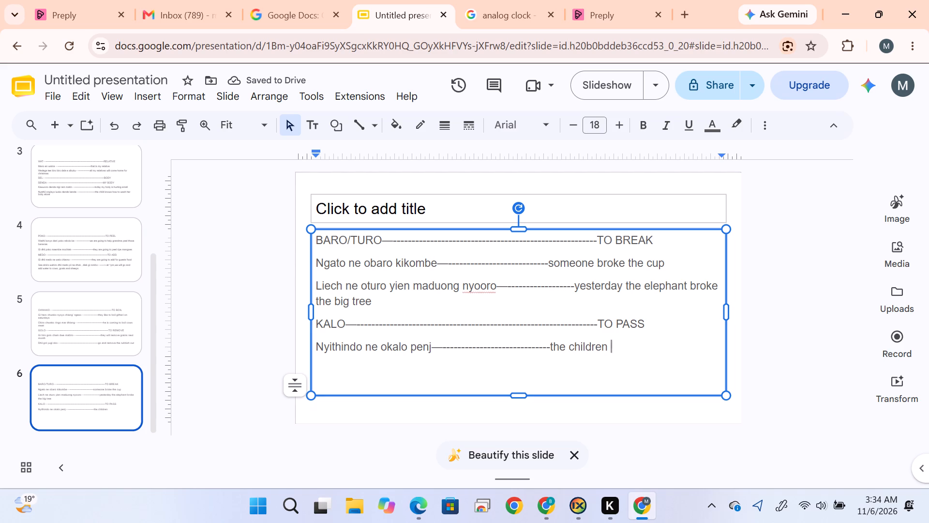
text(passed)
key(space)
text(the)
key(space)
text(ec)
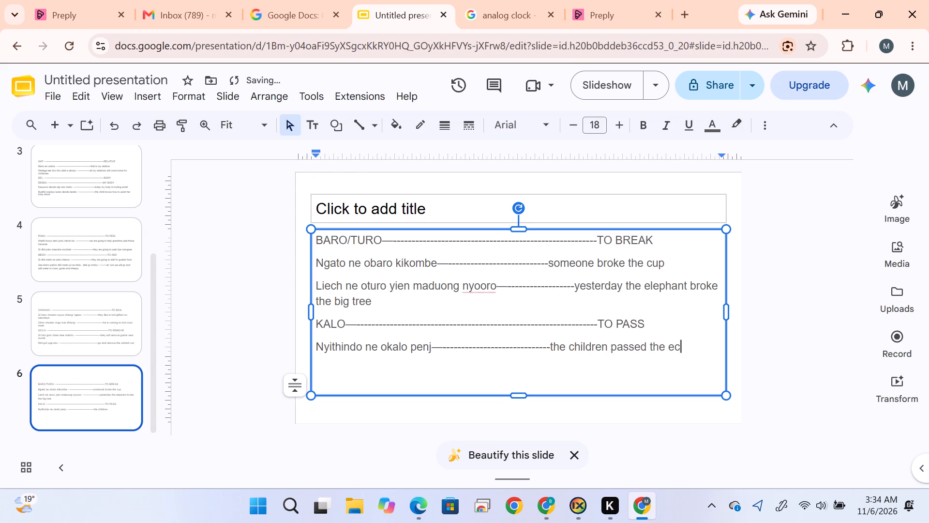
key(BackSpace)
key(z)
key(BackSpace)
text(xa)
text(ms)
key(Return)
Change "exams" to "exam" in the "Nyithindo ne okalo penj" translation and return to the empty line below.
click(702, 352)
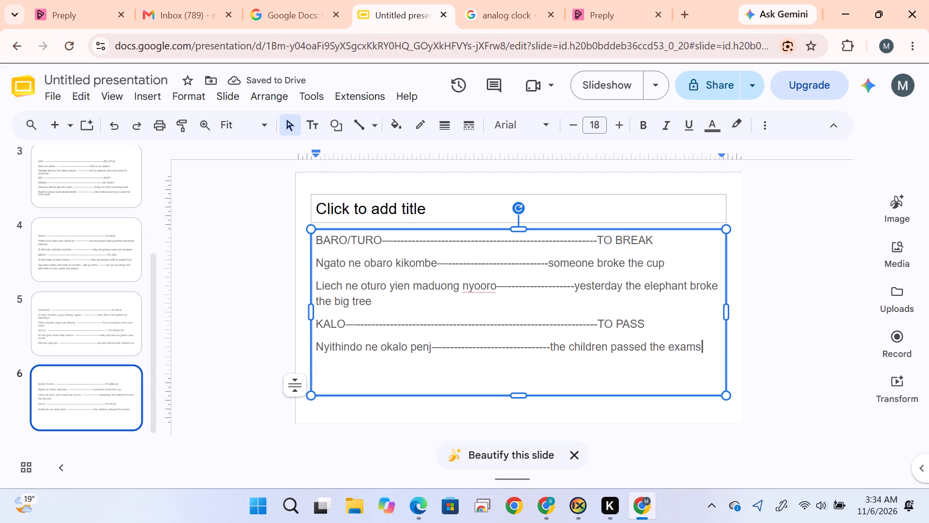
key(BackSpace)
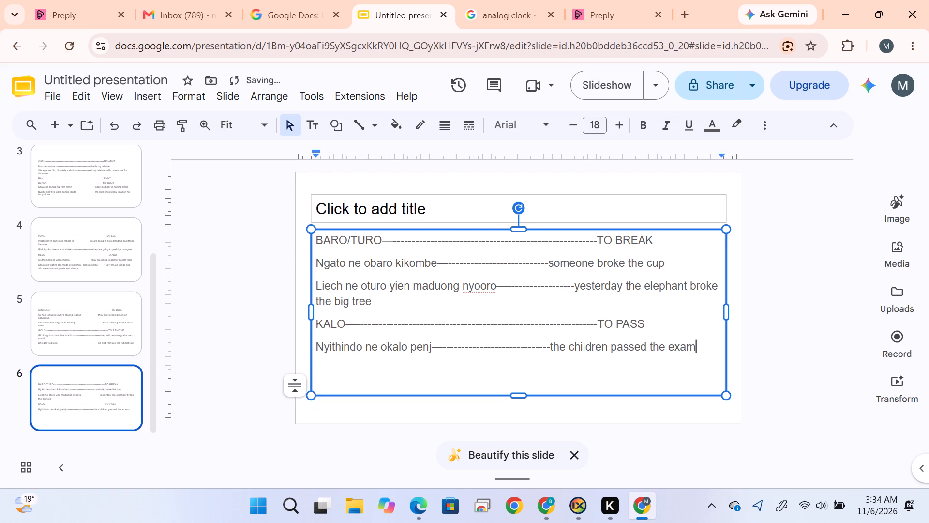
key(Return)
key(BackSpace)
click(316, 372)
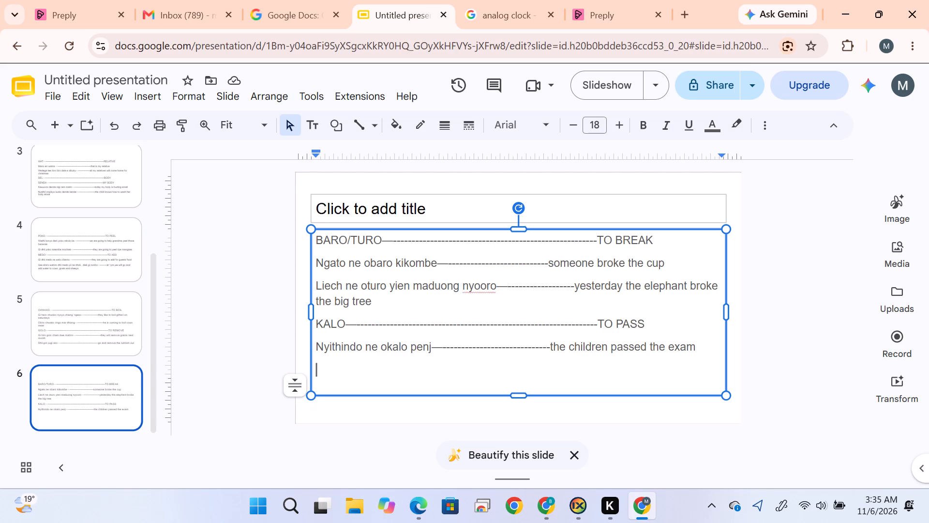
Add the second KALO example sentence "Wadhi kalo aora maduong cha", followed by a row of dashes.
text(wa)
text(dh)
text(i)
key(space)
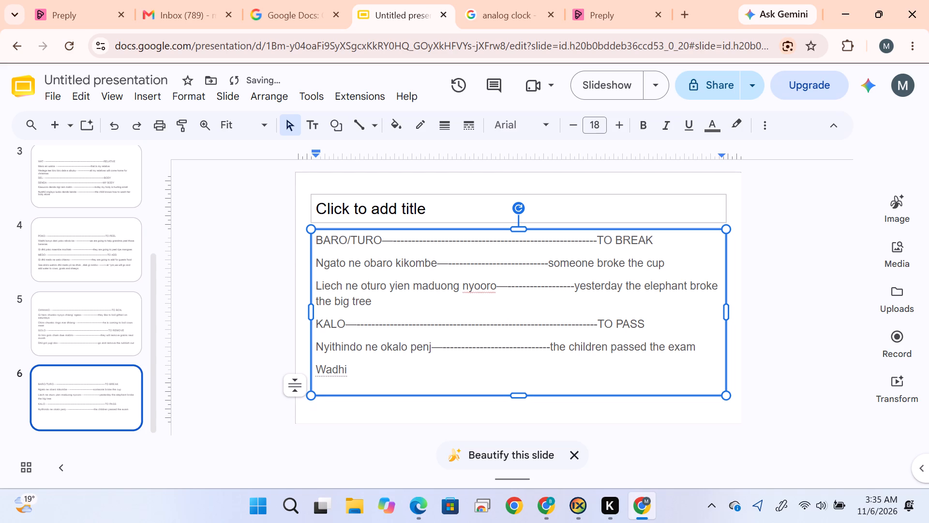
text(kalo aor)
text(\)
key(space)
key(BackSpace)
key(BackSpace)
text(a maduong cha-)
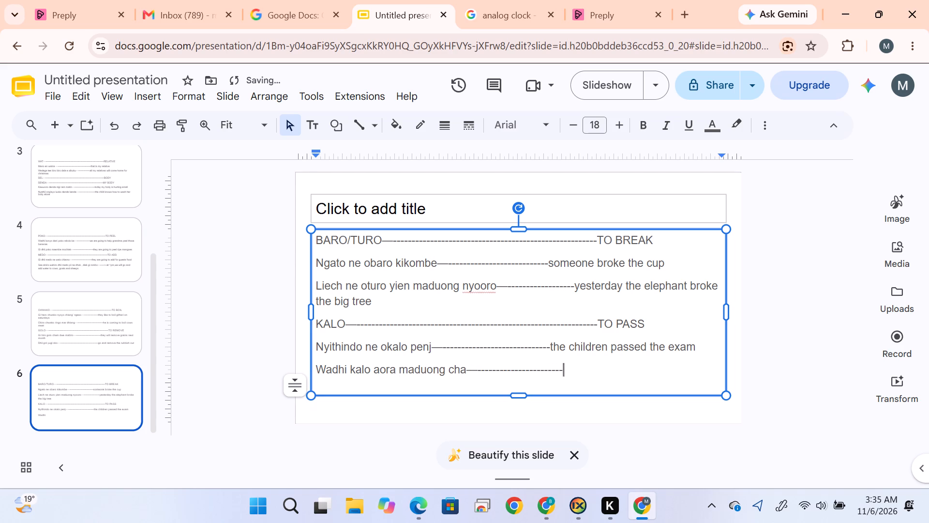
Complete the "Wadhi kalo aora" line with the translation "we are going to pass that big river".
text(we are going to)
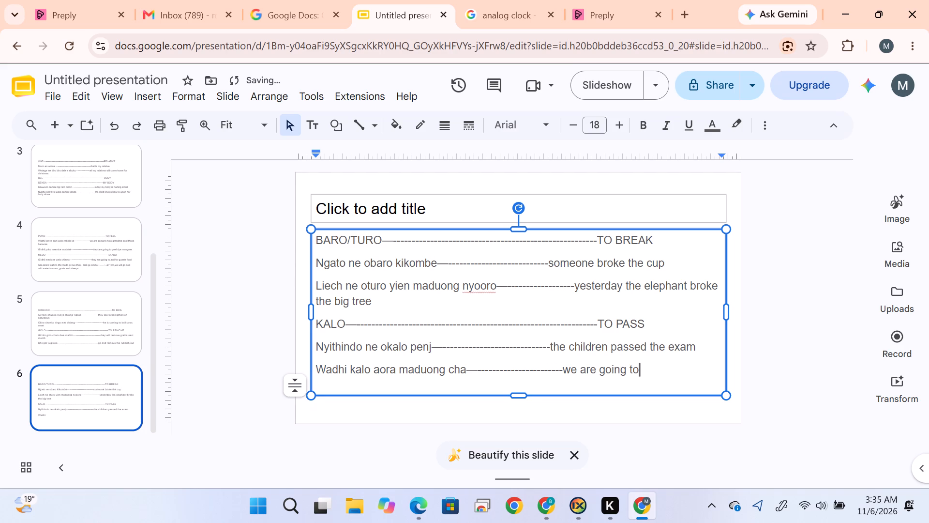
key(space)
text(pass that big)
key(space)
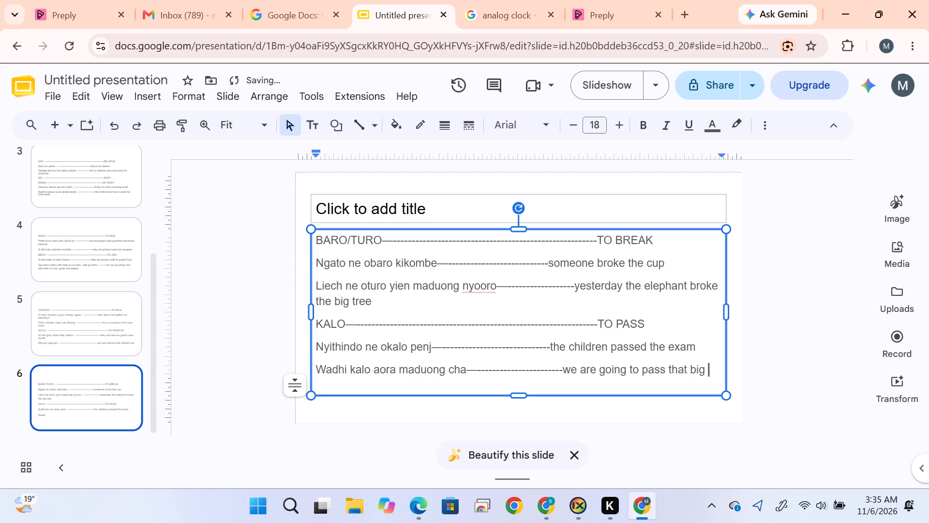
text(river)
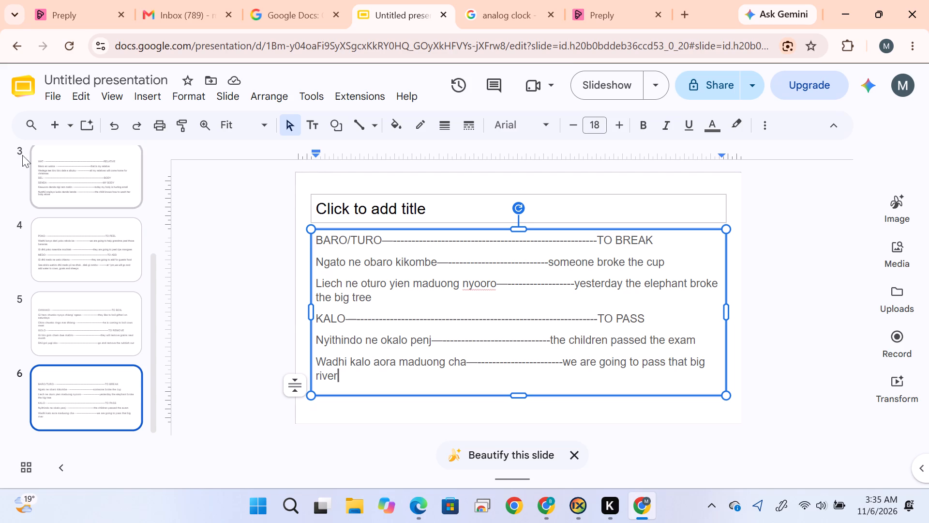
Add a new title-and-body slide after slide 6.
click(50, 120)
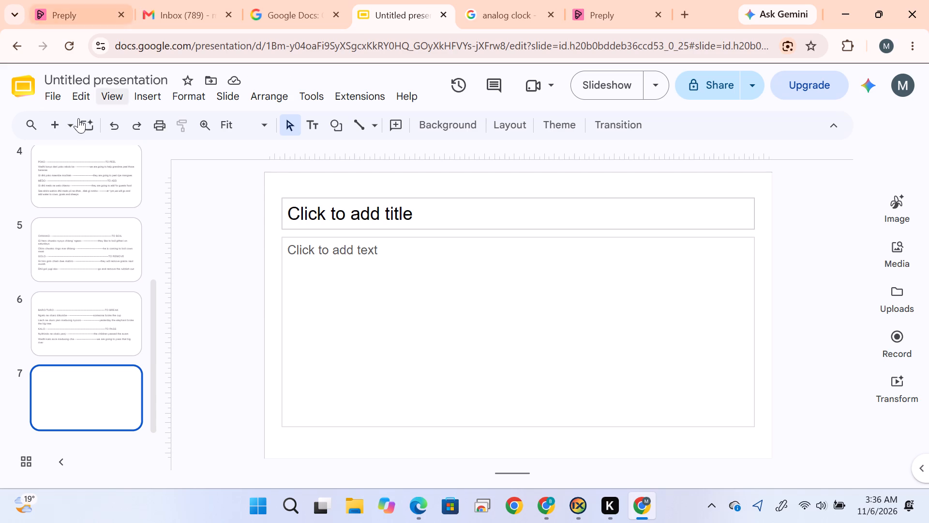
Enter the vocabulary line "RUDO", a long row of dashes and "TO STIR" in slide 7's body, and start a new line.
click(307, 256)
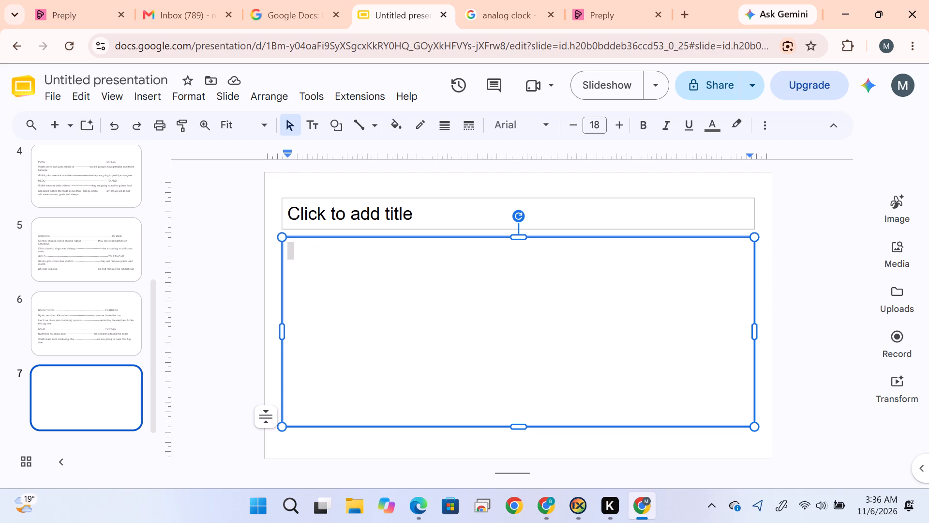
click(294, 250)
key(r)
text(UDO-)
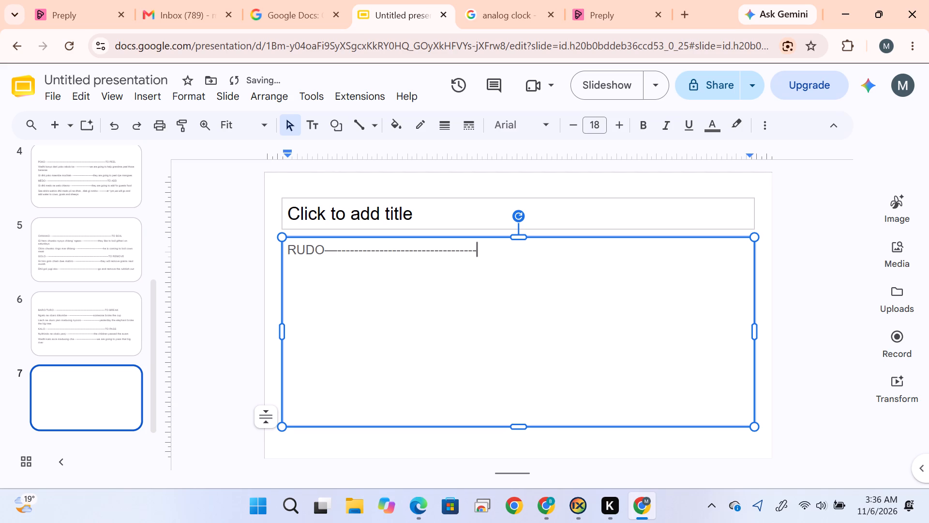
text(TO)
key(space)
text(ST)
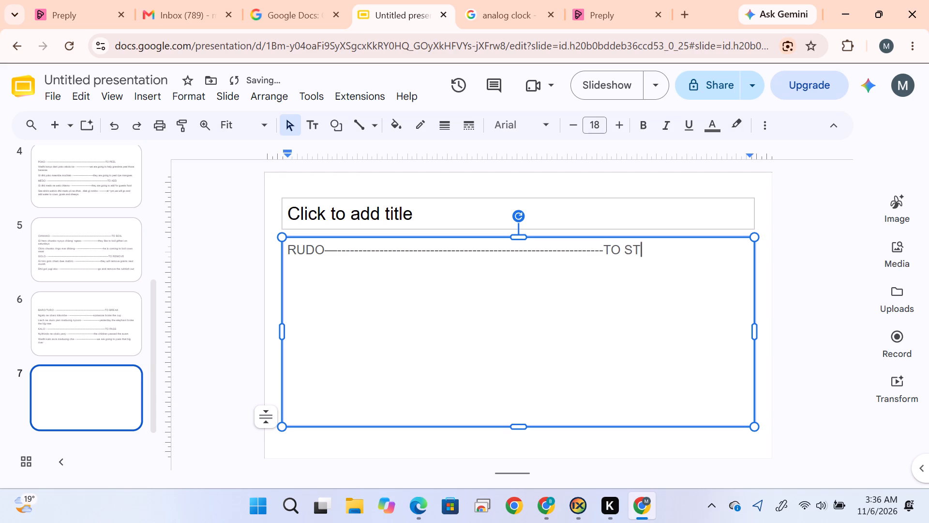
key(BackSpace)
text(TIR)
key(Return)
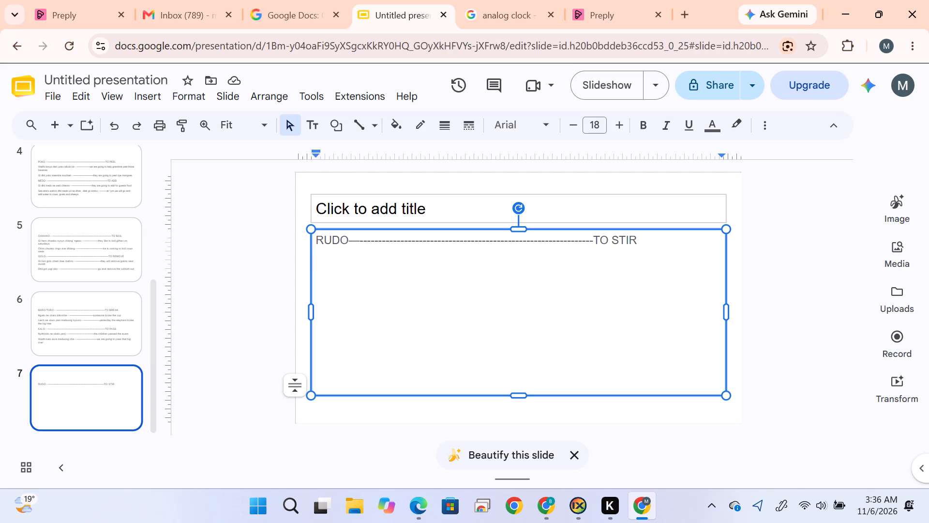
Add the example line "Rudo chumbi", a row of dashes and the translation "to stir salt", and start a new line.
text(rudo chumbi-)
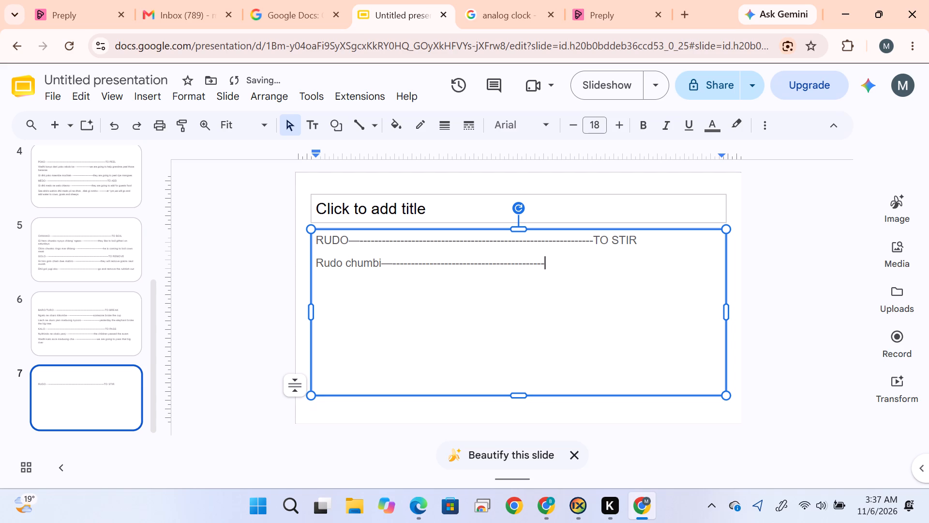
text(--to ste)
key(BackSpace)
text(ir salt)
key(Return)
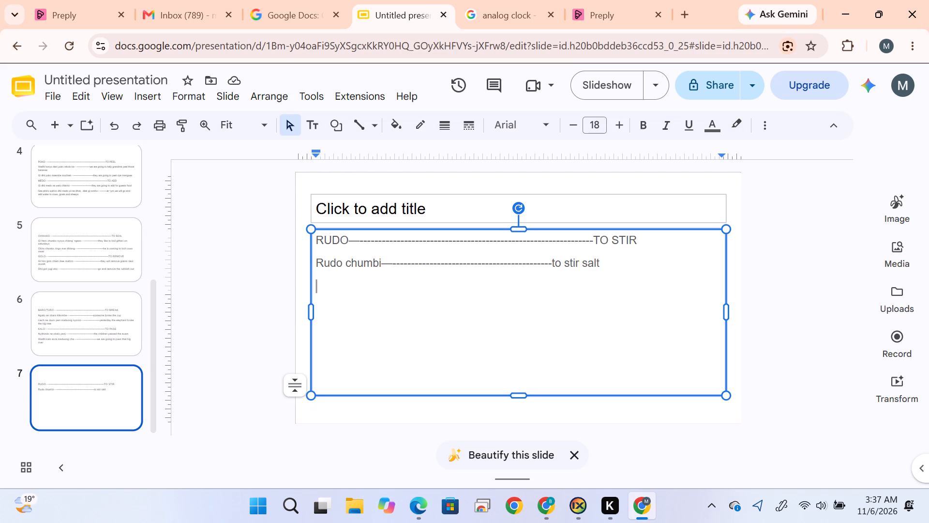
Enter the vocabulary line "RIWO", a long row of dashes and "TO MIX" below the "Rudo chumbi" example.
key(r)
text(IWO-)
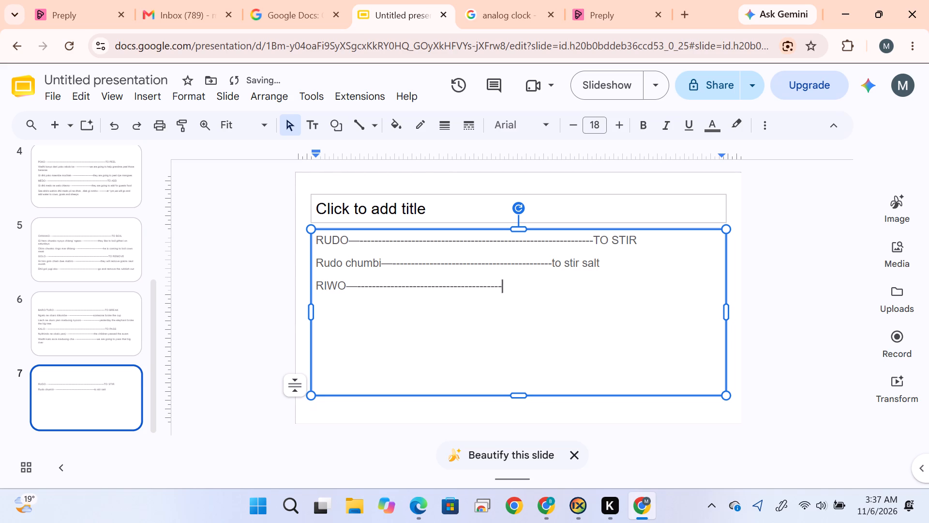
text(TO MIX)
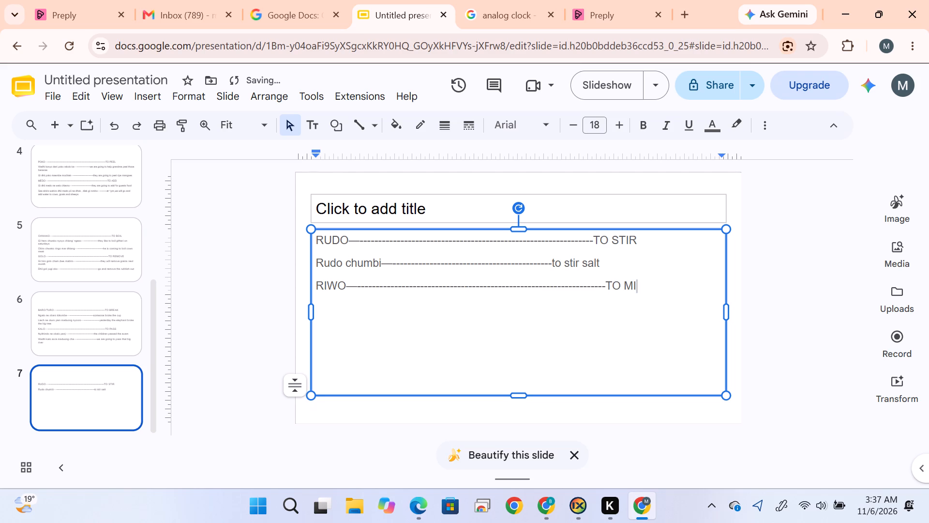
Start a new line below the RIWO entry and enter the example sentence "Gi dhii riwo oganda gi bando".
key(Return)
text(ri)
key(BackSpace)
key(equal)
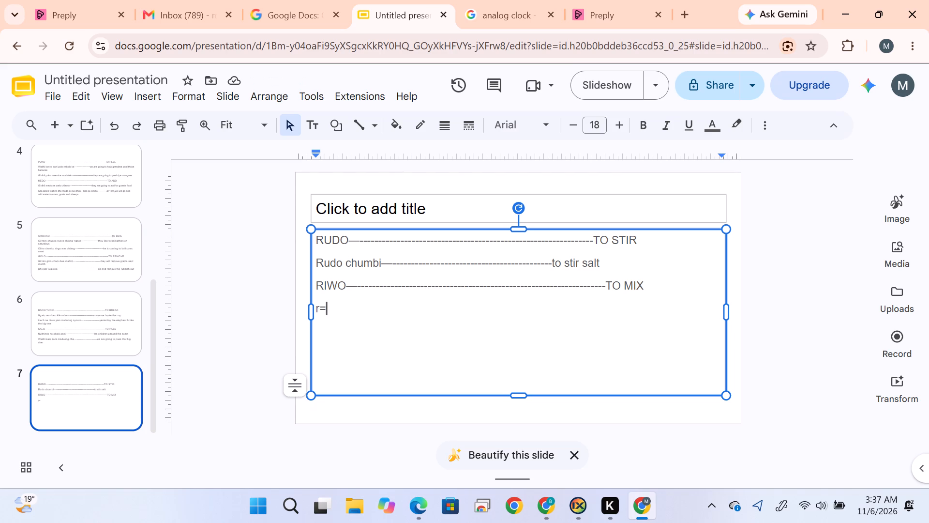
key(BackSpace)
key(BackSpace)
text(gi)
key(space)
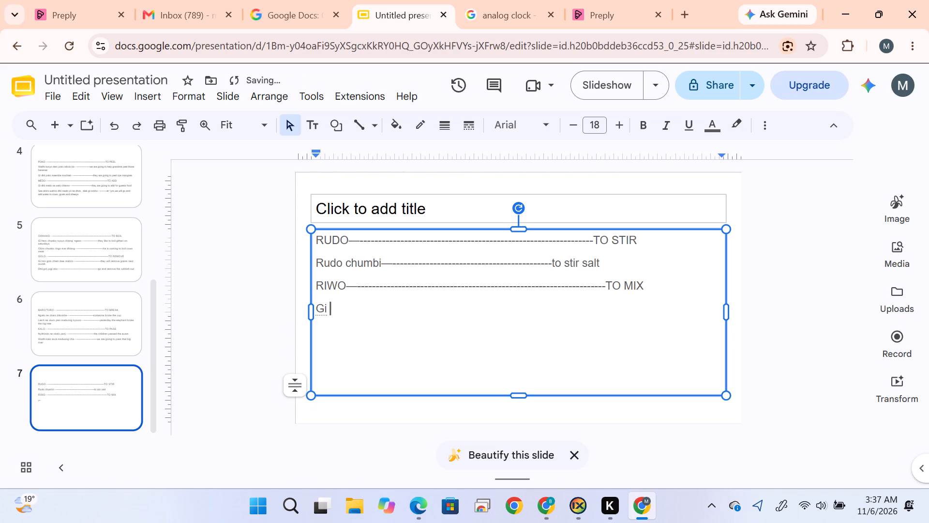
text(dhii r)
text(iwo)
key(space)
text(oganda gi)
key(space)
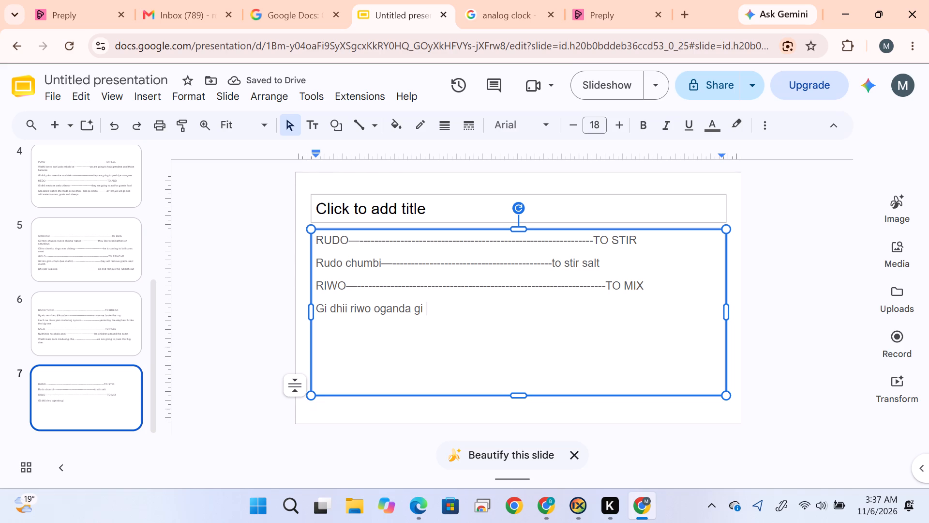
text(bando)
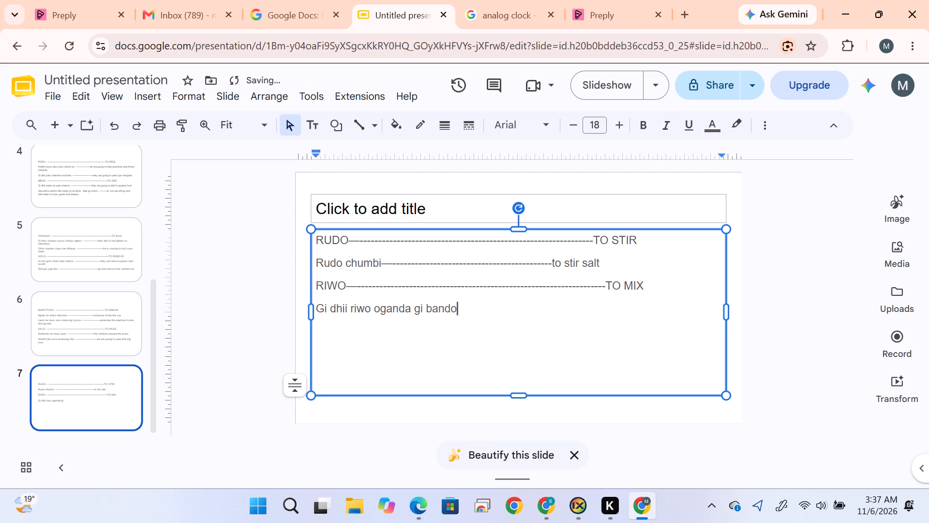
Add a row of dashes and the translation "they are going to mix beans and naize" to the example, and start a new line.
key(minus)
key(minus)
key(minus)
key(minus)
key(minus)
key(minus)
key(minus)
key(minus)
key(minus)
key(minus)
key(minus)
key(minus)
key(minus)
key(minus)
key(minus)
key(minus)
key(minus)
key(minus)
key(minus)
key(minus)
text(they are going to)
key(space)
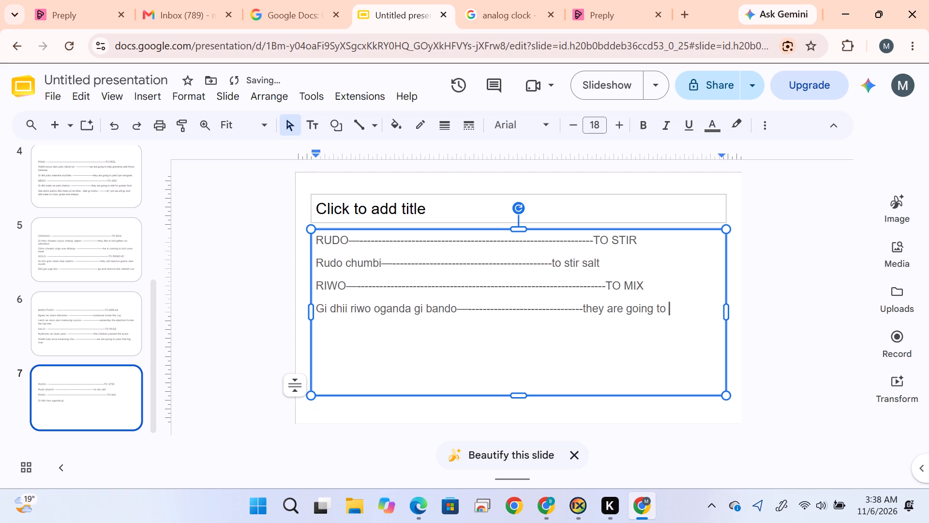
text(mix)
key(space)
text(bean)
text(s and)
key(space)
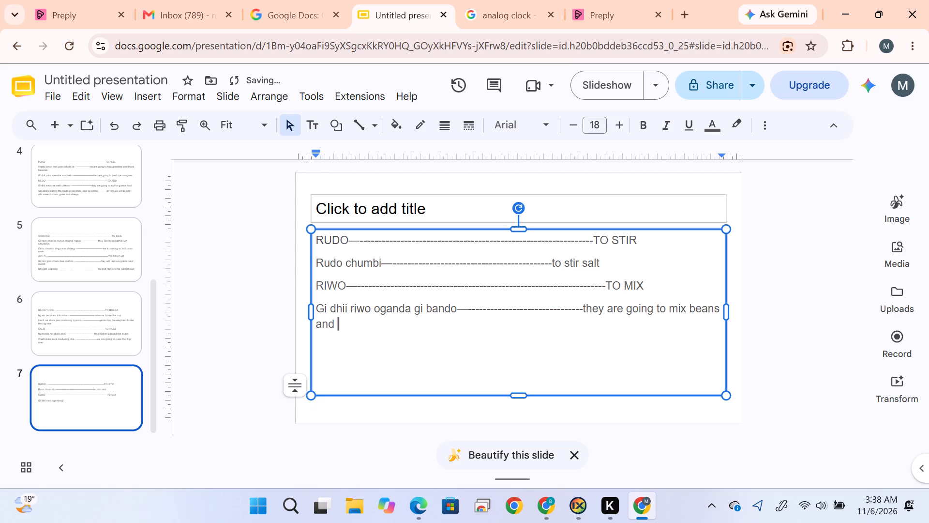
text(naize)
key(Return)
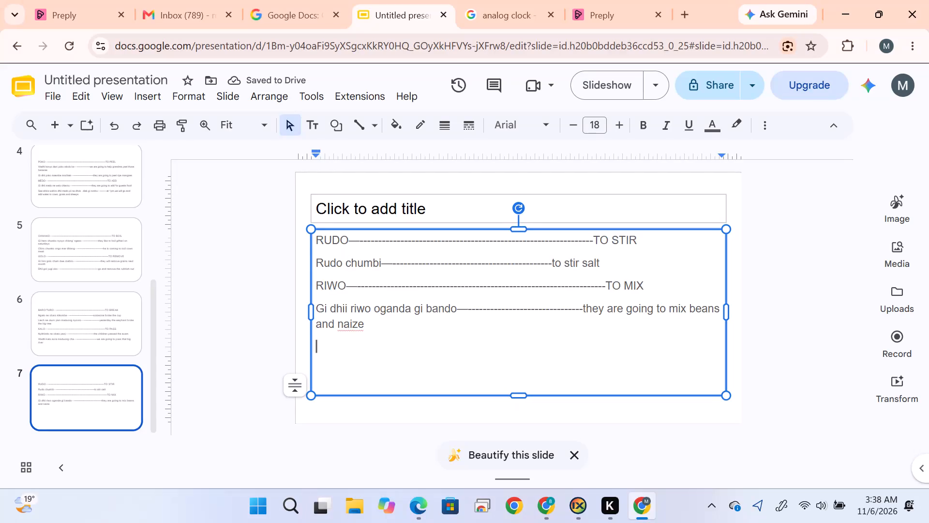
Enter the vocabulary line "BOLO", a long row of dashes and "TO DROP", and start a new line.
text(bolo)
key(BackSpace)
key(BackSpace)
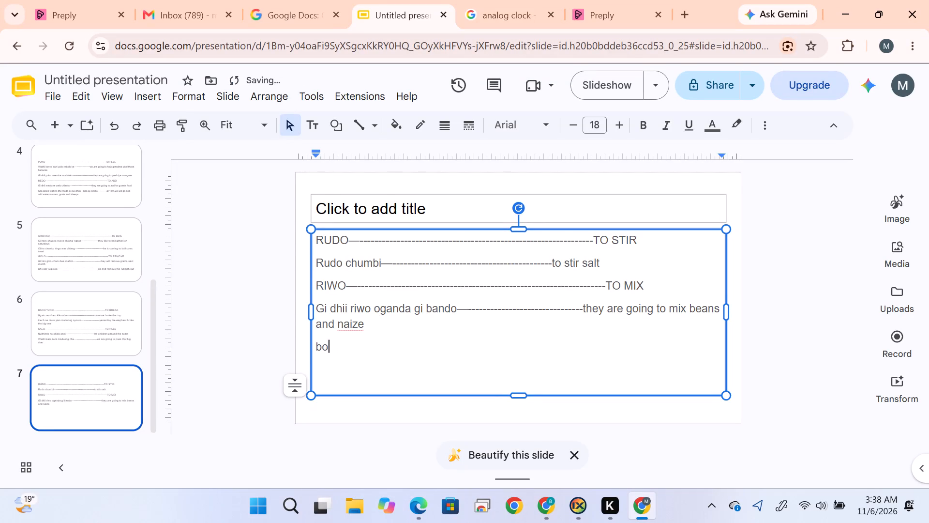
key(BackSpace)
key(BackSpace)
text(BOLO)
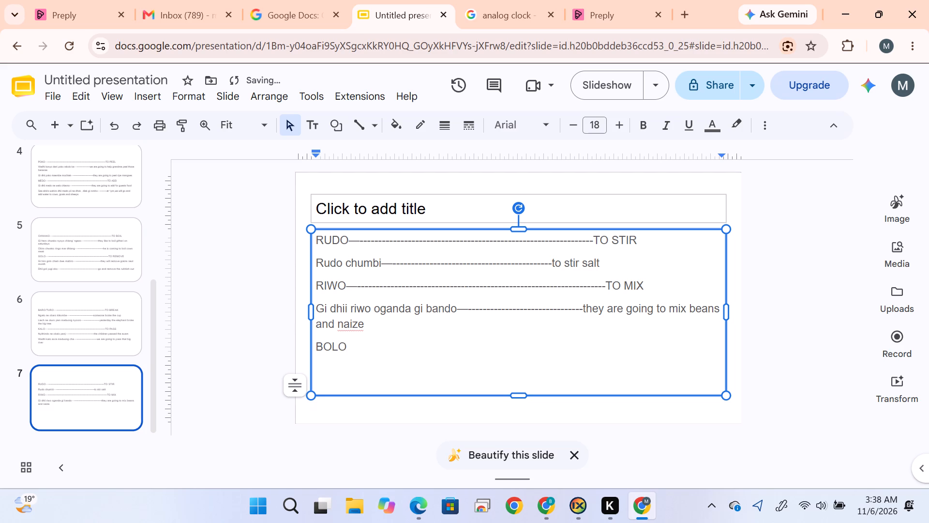
key(minus)
key(minus)
key(minus)
key(minus)
key(minus)
key(minus)
key(minus)
key(minus)
key(minus)
key(minus)
key(minus)
key(minus)
key(minus)
key(minus)
key(minus)
key(minus)
key(minus)
key(minus)
key(minus)
key(minus)
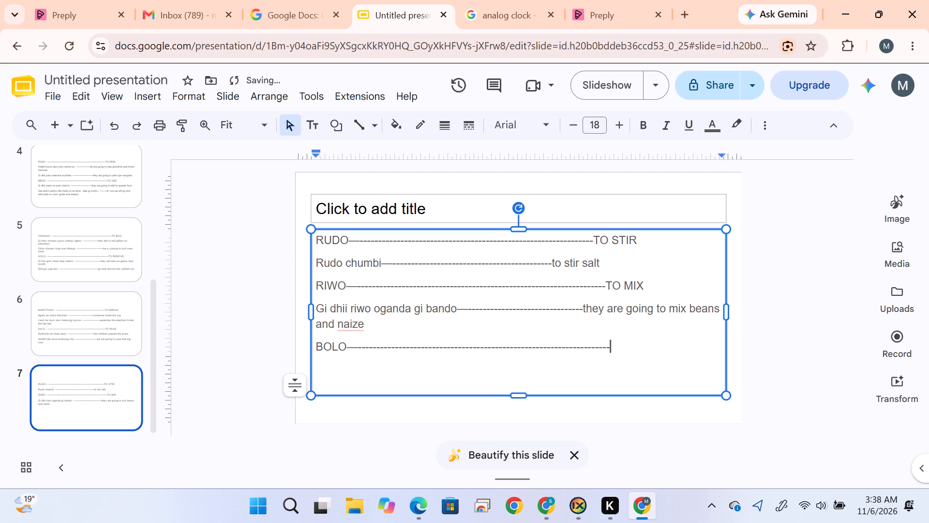
text(TO DROP)
key(Return)
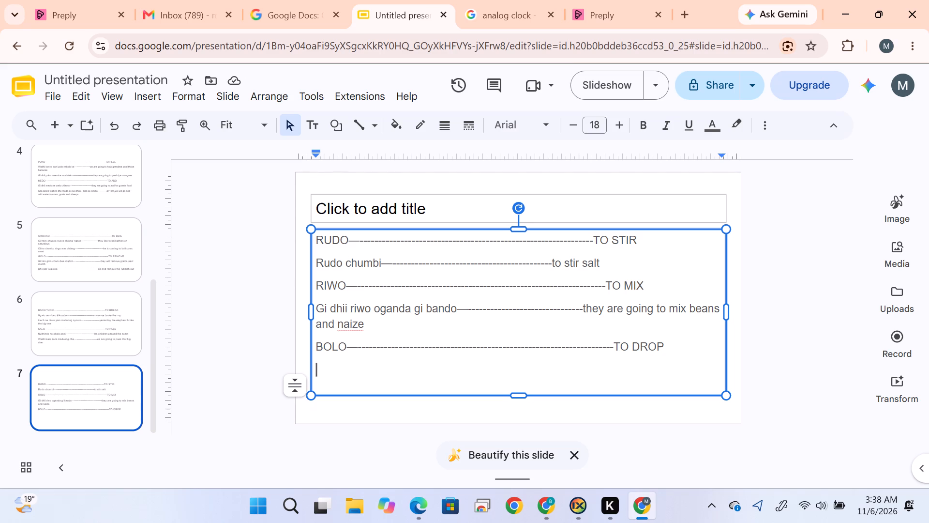
Enter the example sentence "Nyoro ne gi bolo lewni piny" followed by a row of dashes below the BOLO entry.
text(nyoro)
key(space)
text(ne)
key(space)
text(gi)
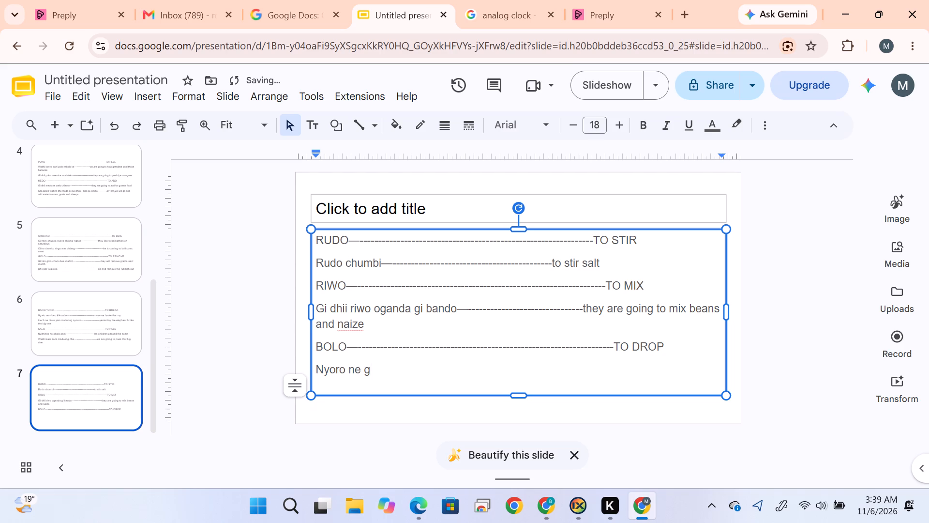
key(space)
text(bolno)
key(space)
key(BackSpace)
key(BackSpace)
key(BackSpace)
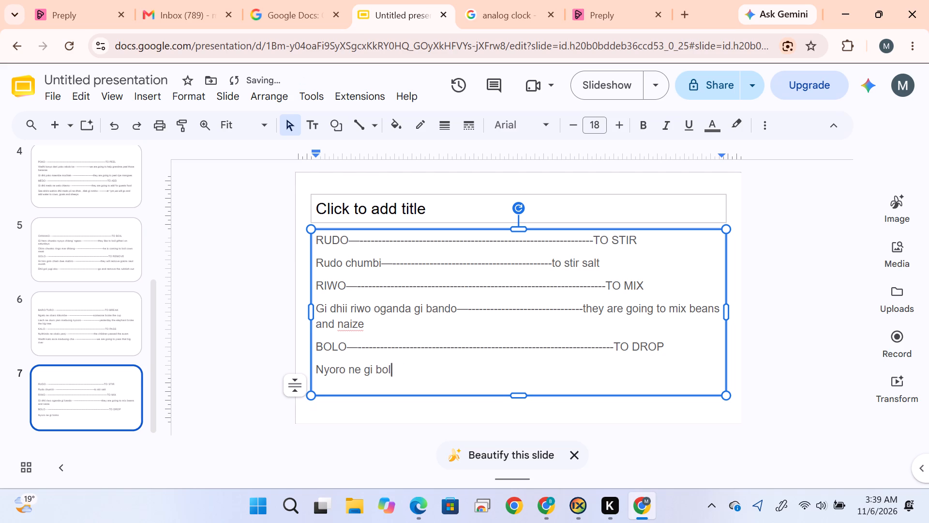
text(o le)
text(wni)
key(space)
text(piny-)
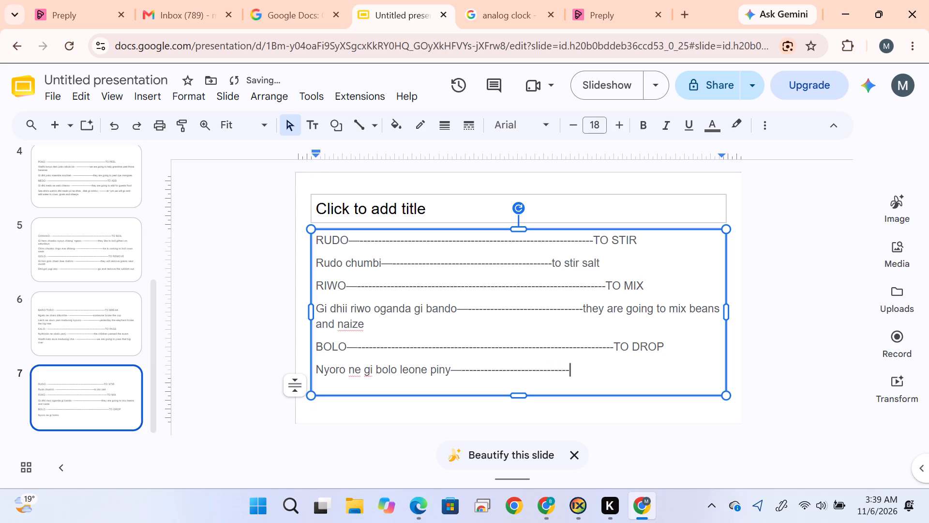
Complete the BOLO example with the translation "yesterday they dropped clothes down".
text(yesterday)
key(space)
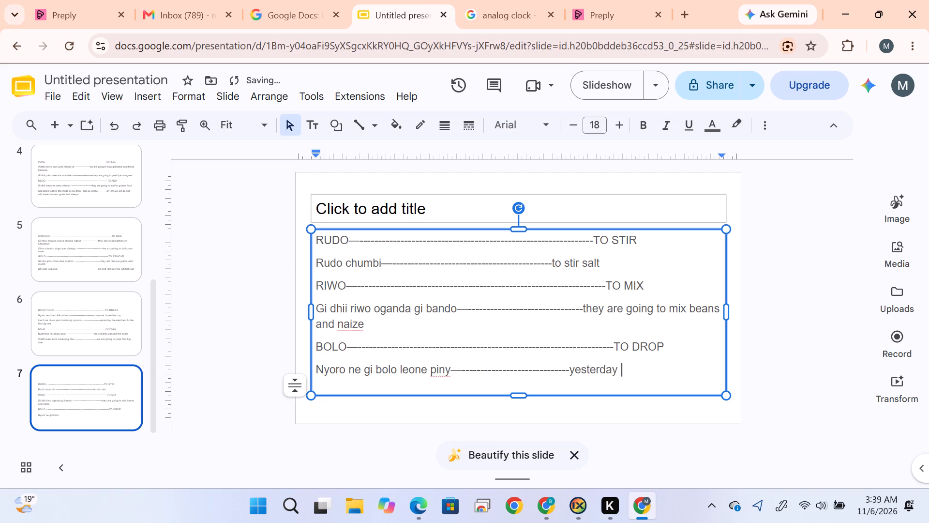
text(they)
key(space)
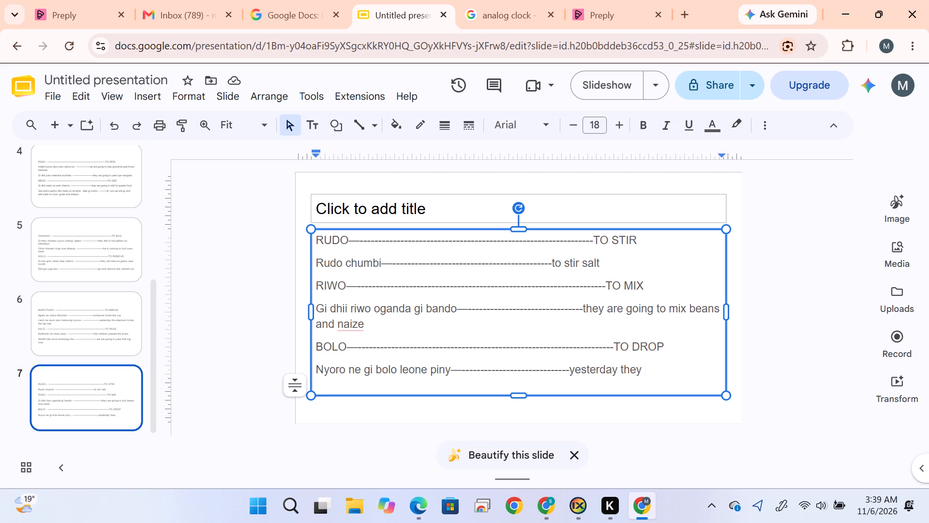
text(dropped)
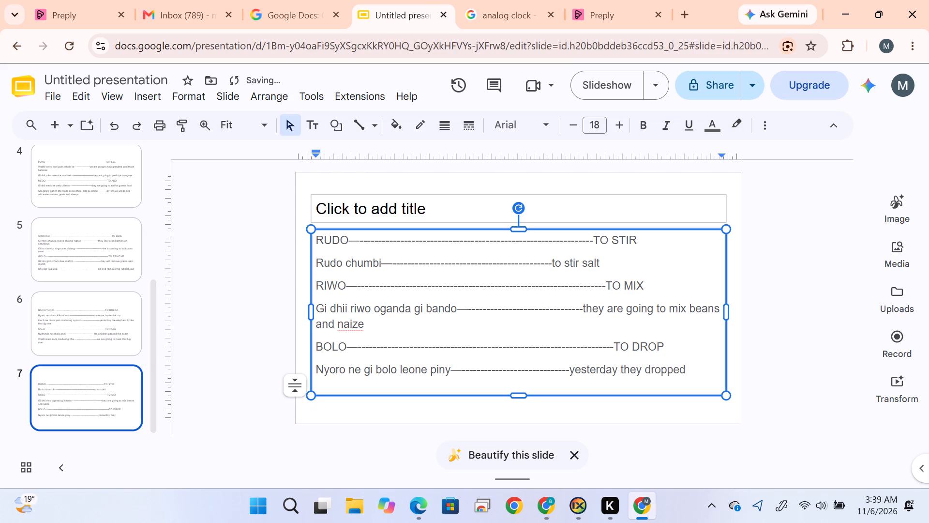
key(space)
text(clothes)
key(space)
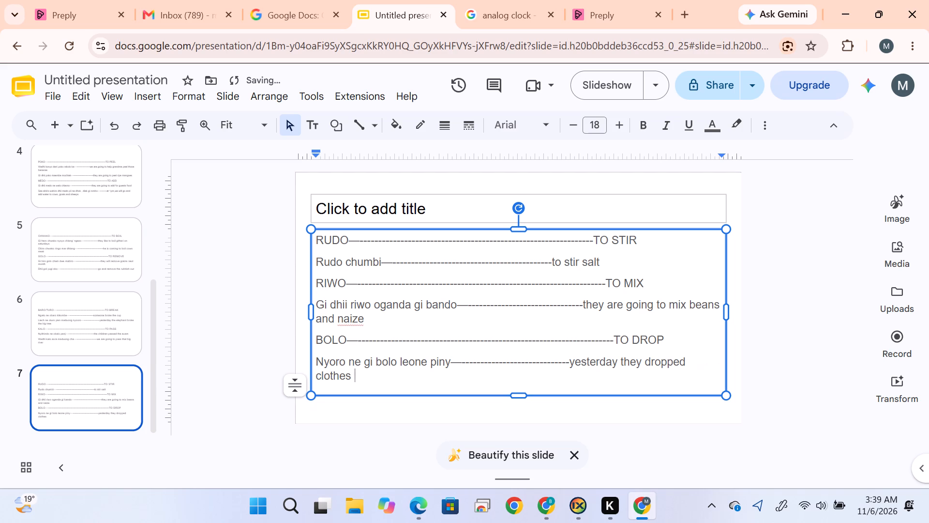
text(down)
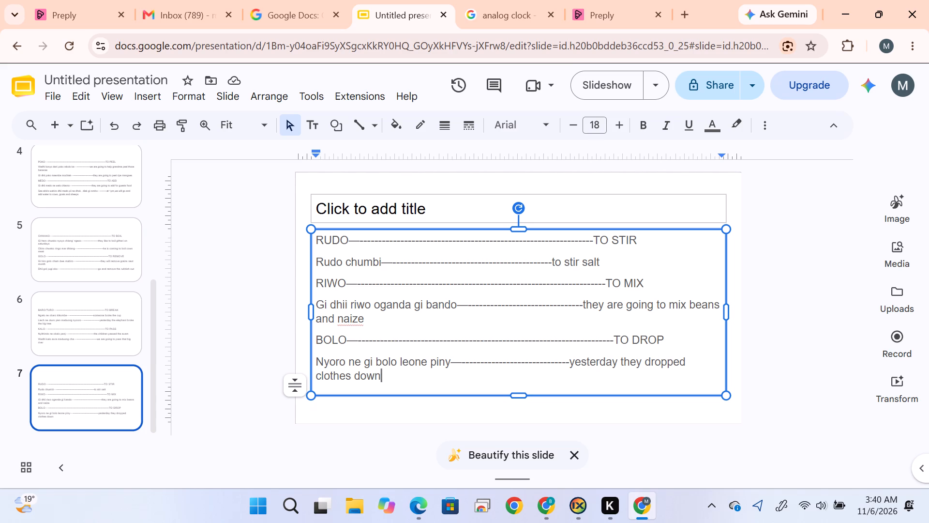
Add a new title-and-body slide after slide 7.
click(62, 126)
Enter the vocabulary line "BANO", a long row of dashes and "TO FOLD" in slide 8's body, and start a new line.
click(360, 265)
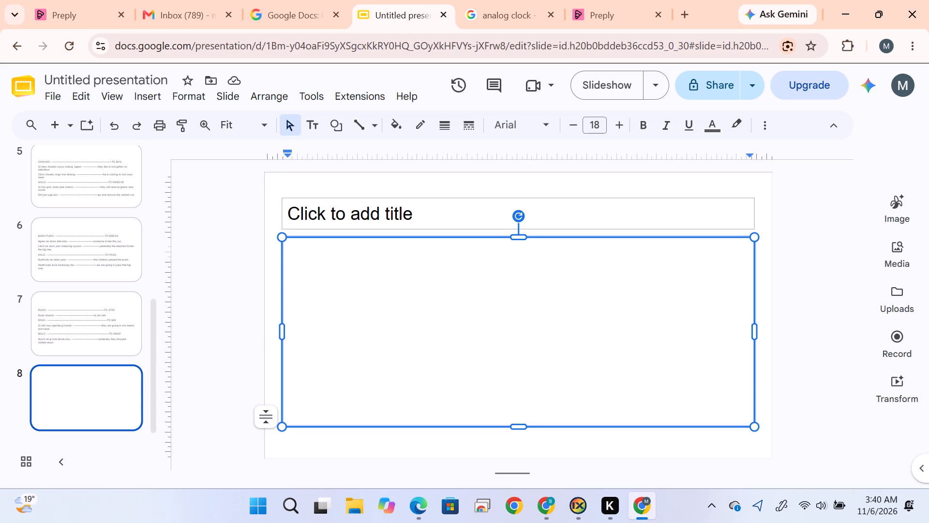
text(BANO)
key(minus)
key(minus)
key(minus)
key(minus)
key(minus)
key(minus)
key(minus)
key(minus)
key(minus)
key(minus)
key(minus)
key(minus)
key(minus)
key(minus)
key(minus)
key(minus)
key(minus)
key(minus)
key(minus)
key(minus)
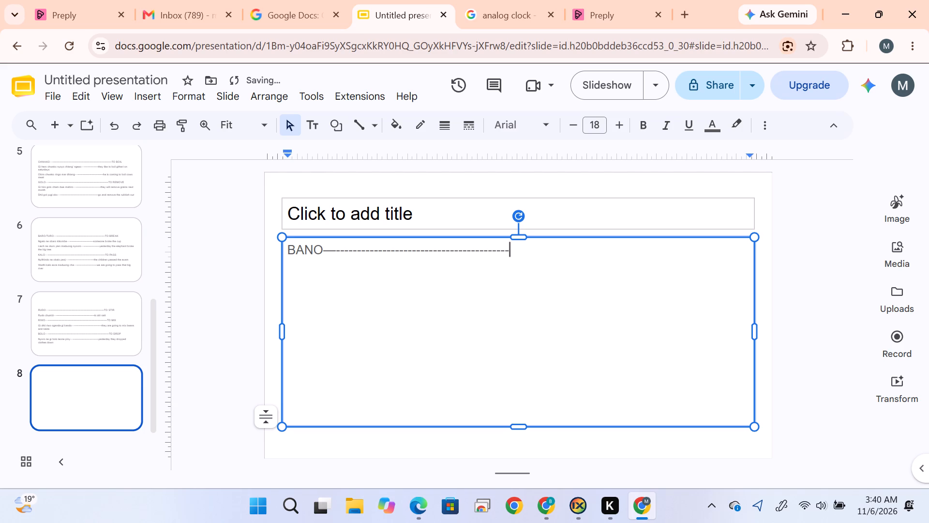
text(TO FOLD)
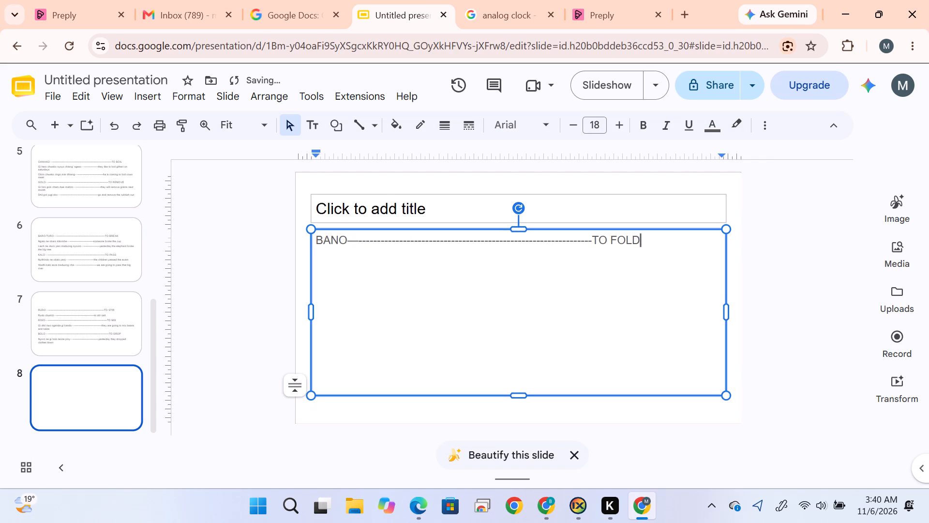
key(Return)
Enter the vocabulary line "BILO", a long row of dashes and "TO TASTE" below the BANO entry, and start a new line.
text(BILO-)
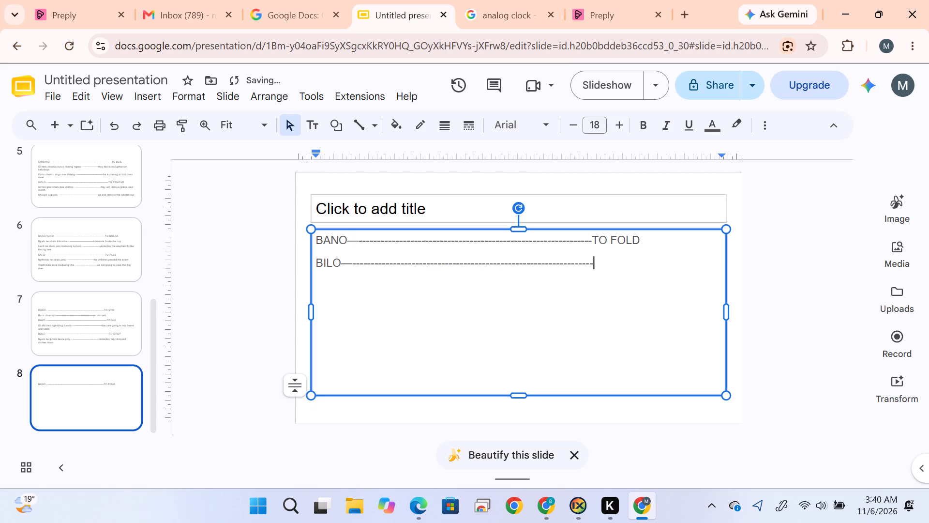
text(TO TAATE)
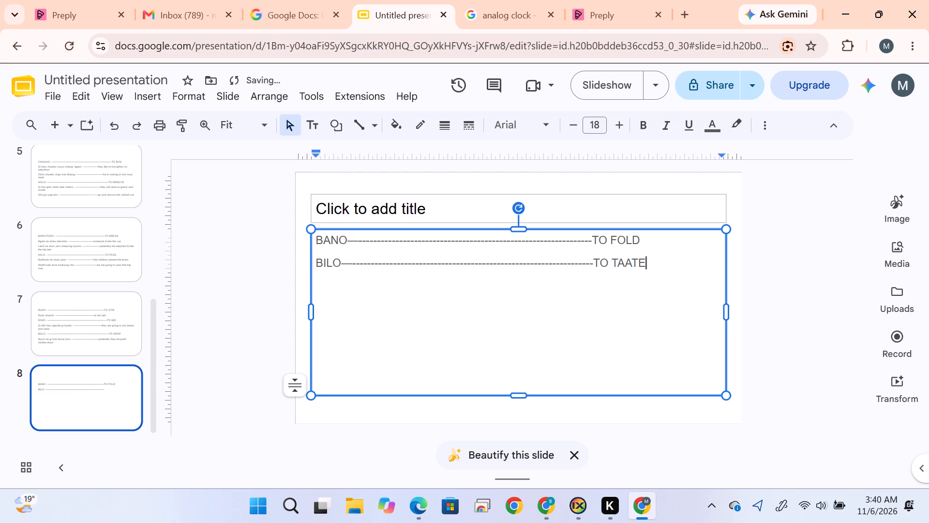
key(BackSpace)
key(BackSpace)
key(BackSpace)
text(STE)
key(Return)
Enter the vocabulary line "CRAWL", a long row of dashes and "LAK" below the BILO entry.
text(CR)
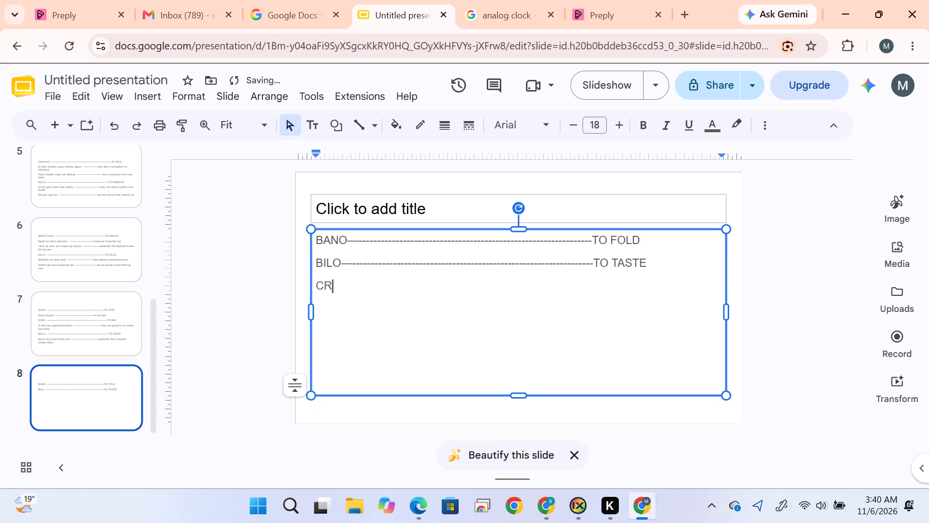
text(AW)
text(L-)
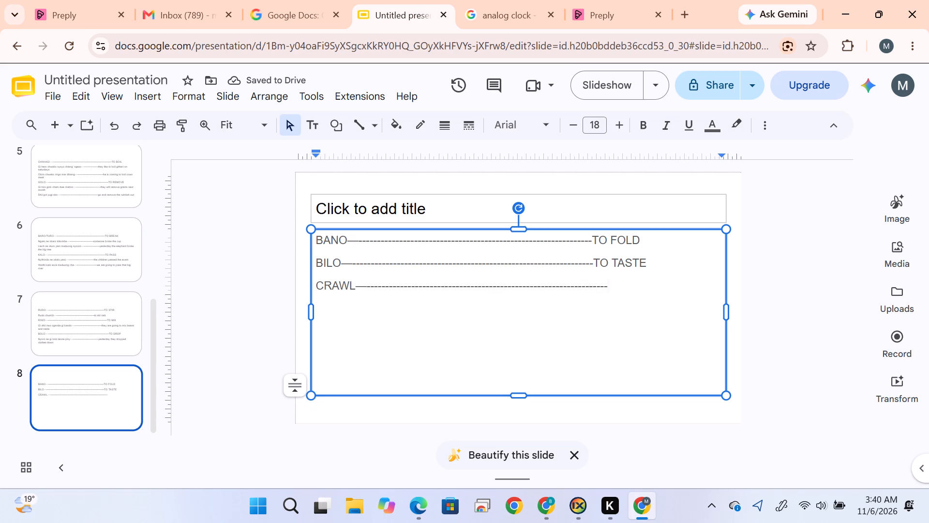
text(LAJ)
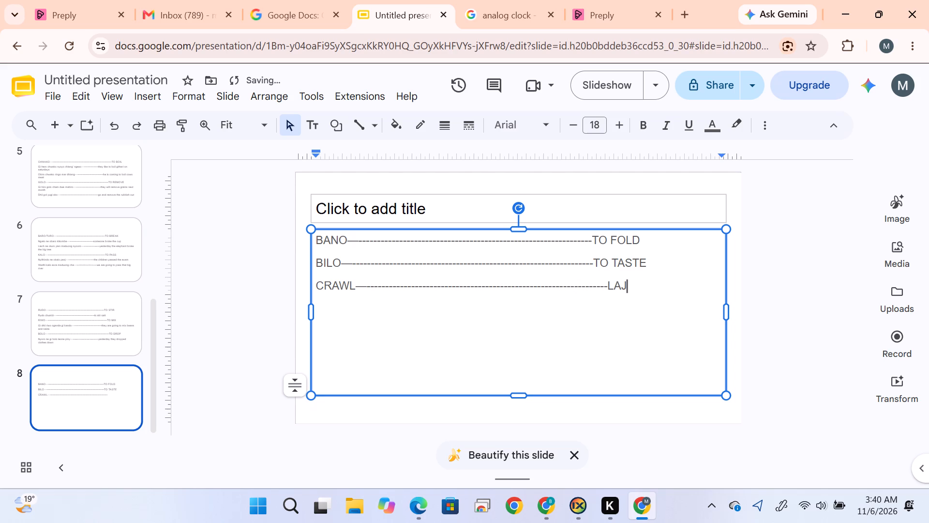
key(BackSpace)
key(k)
Review the slides from the title slide through slide 7, reading the vocabulary entries, example sentences and translations.
scroll(315, 260, up, 3)
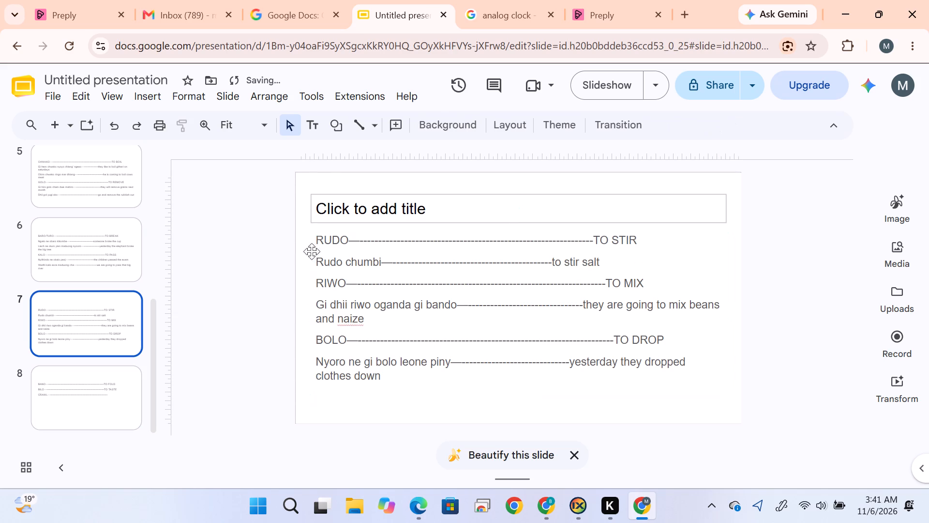
scroll(280, 107, up, 2)
scroll(371, 251, up, 6)
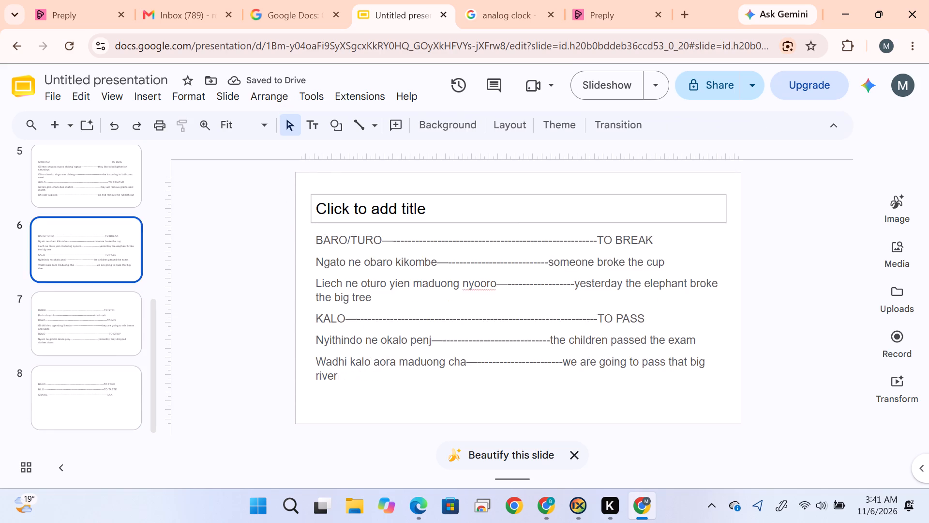
scroll(371, 251, up, 20)
scroll(371, 251, up, 6)
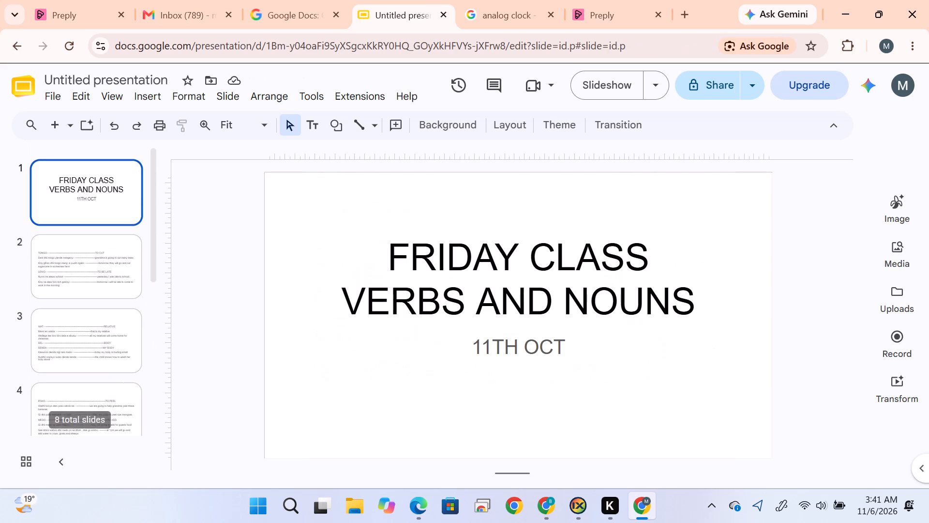
scroll(371, 251, down, 3)
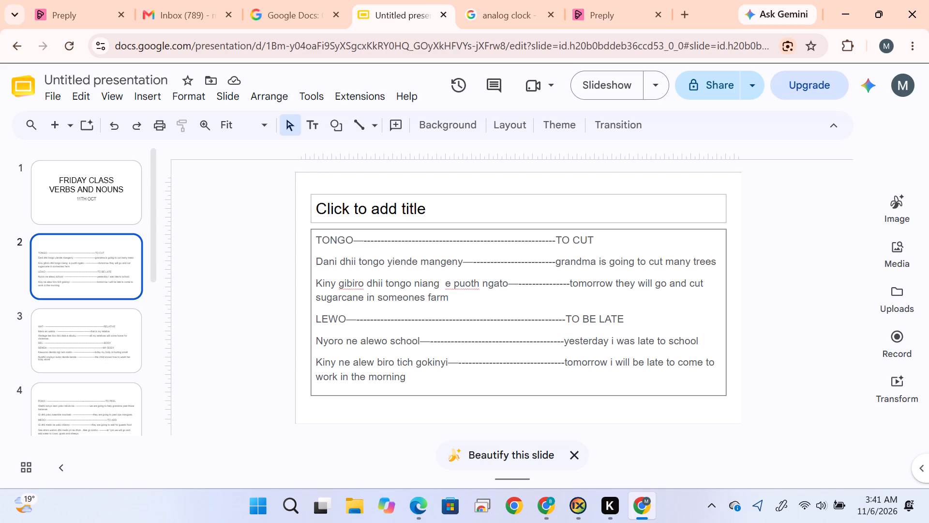
scroll(684, 286, down, 1)
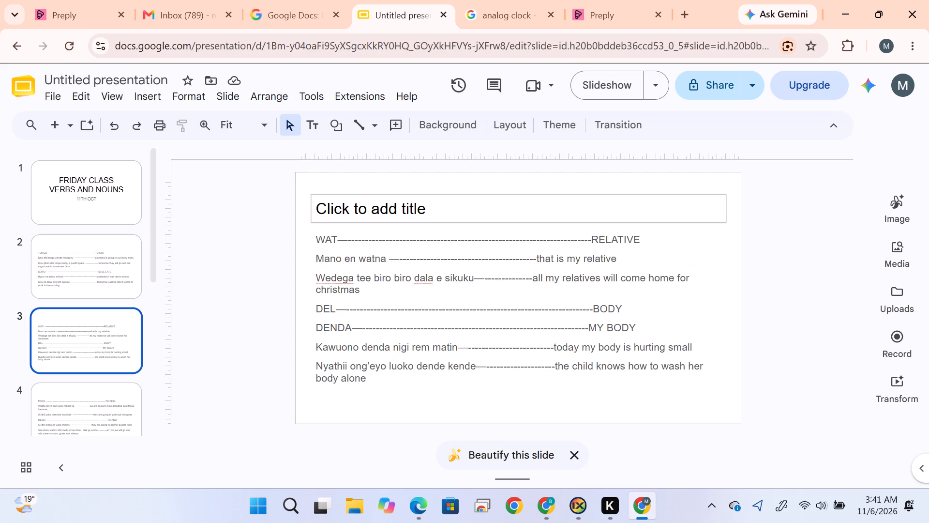
scroll(684, 286, down, 2)
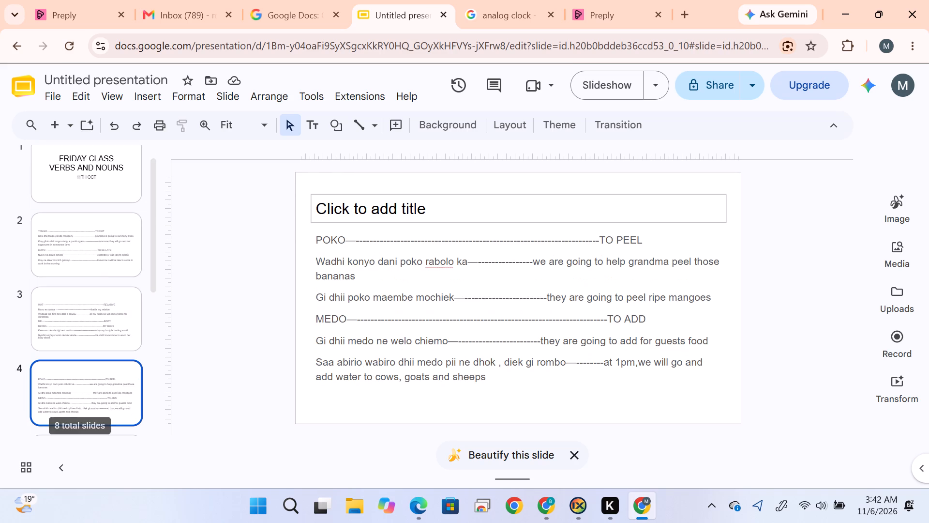
scroll(684, 286, down, 1)
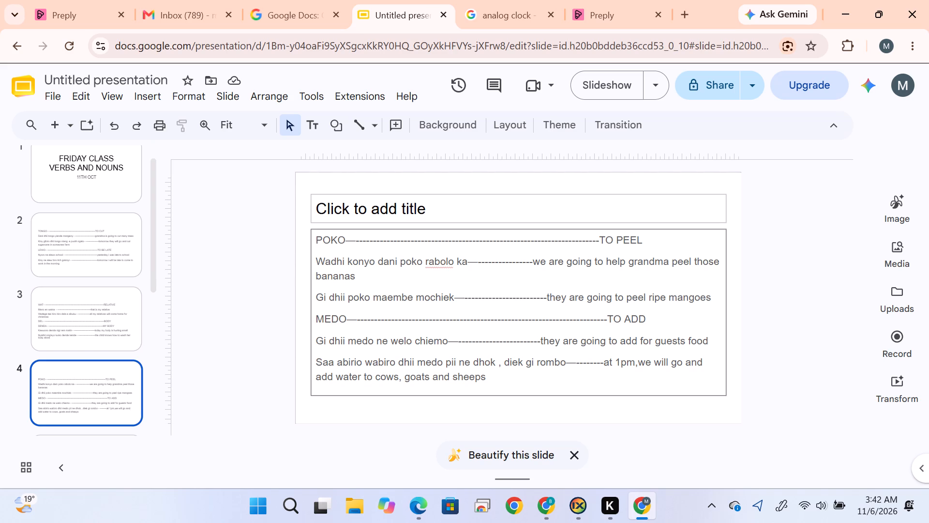
scroll(596, 385, down, 2)
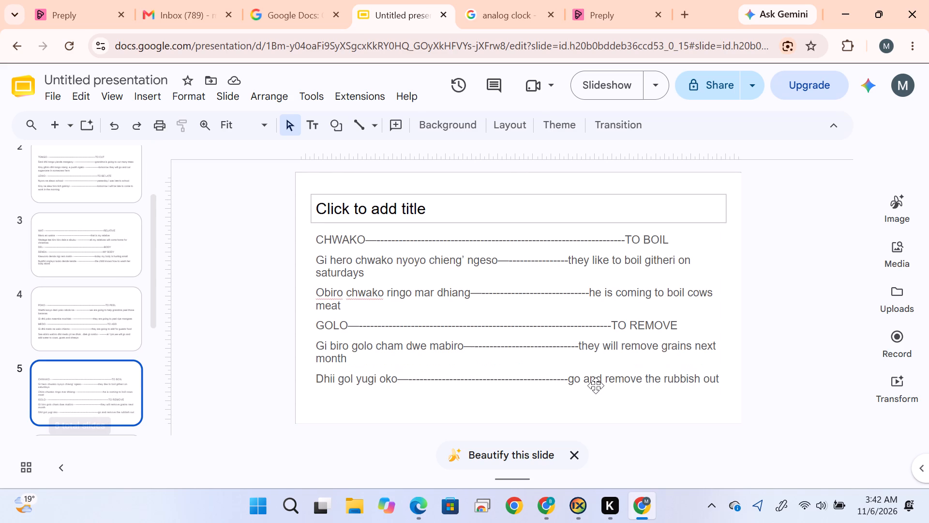
click(596, 385)
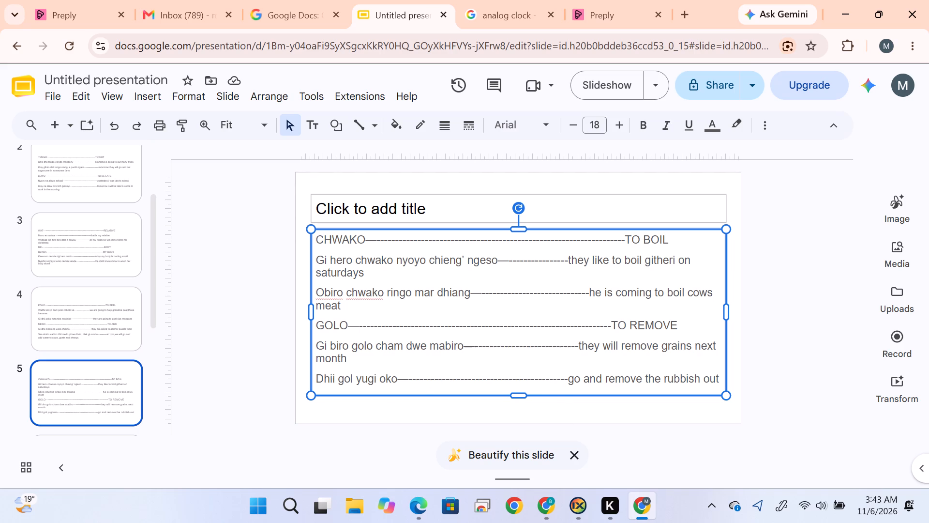
scroll(483, 377, down, 2)
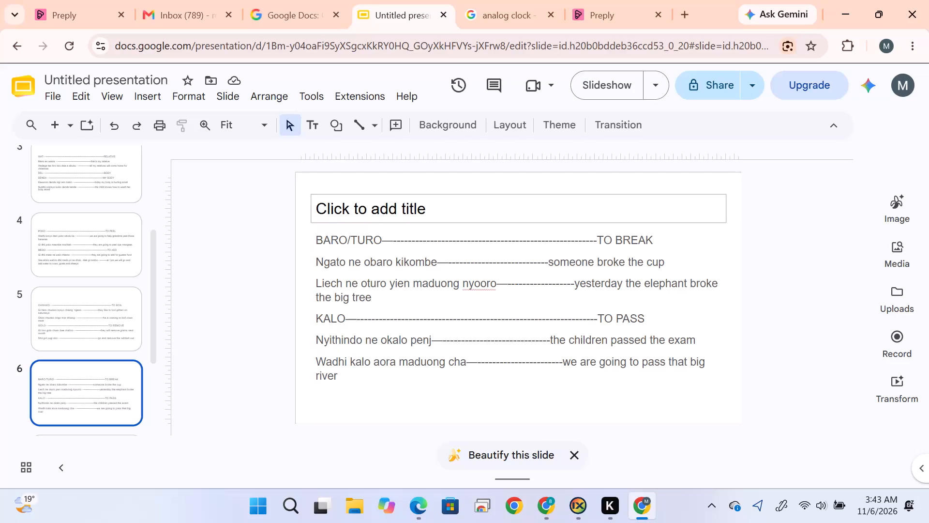
scroll(483, 377, down, 2)
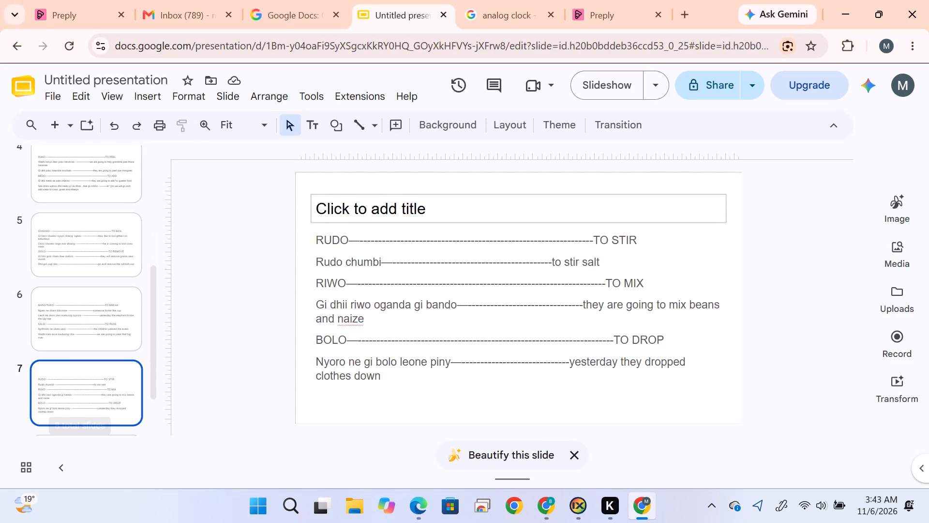
Correct "leone" to "leoni" in the BOLO example sentence on slide 7.
click(424, 359)
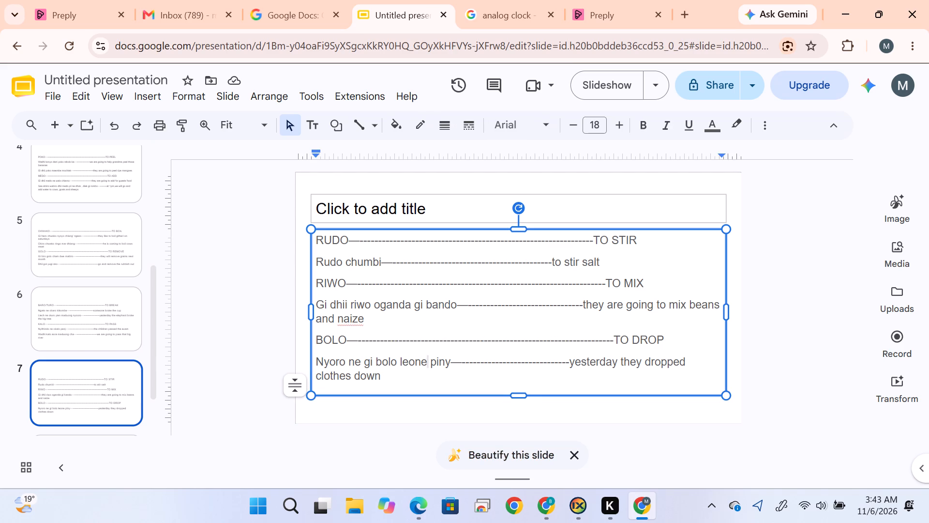
key(BackSpace)
key(i)
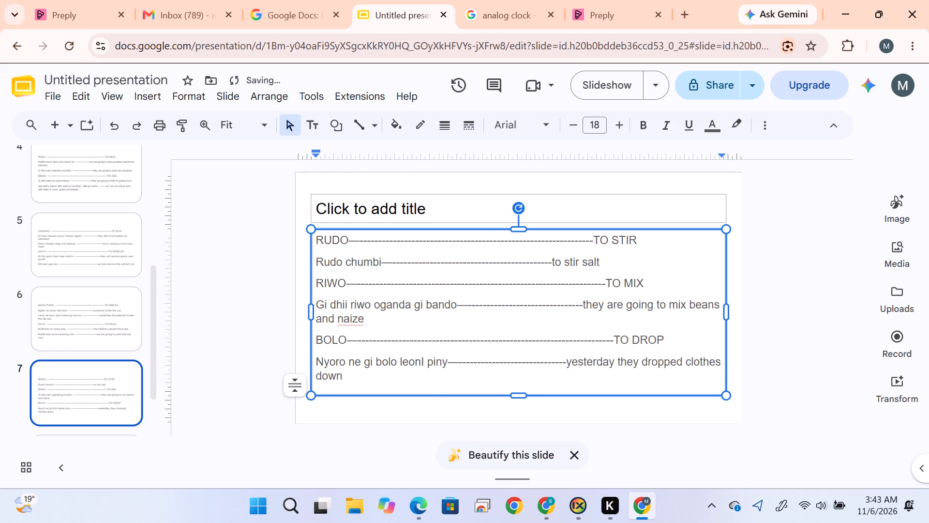
key(BackSpace)
key(i)
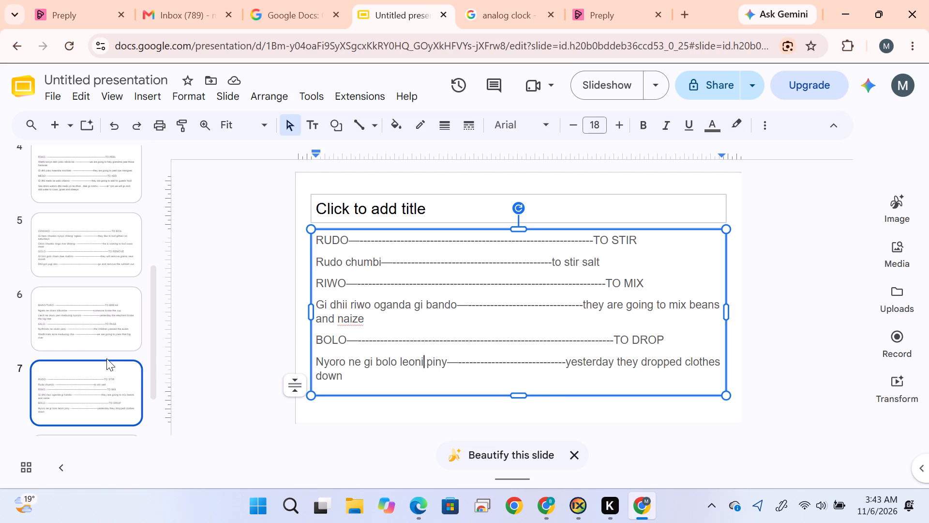
Rename the presentation with the suggested title "FRIDAY CLASS VERBS AND NOUNS".
scroll(106, 358, down, 3)
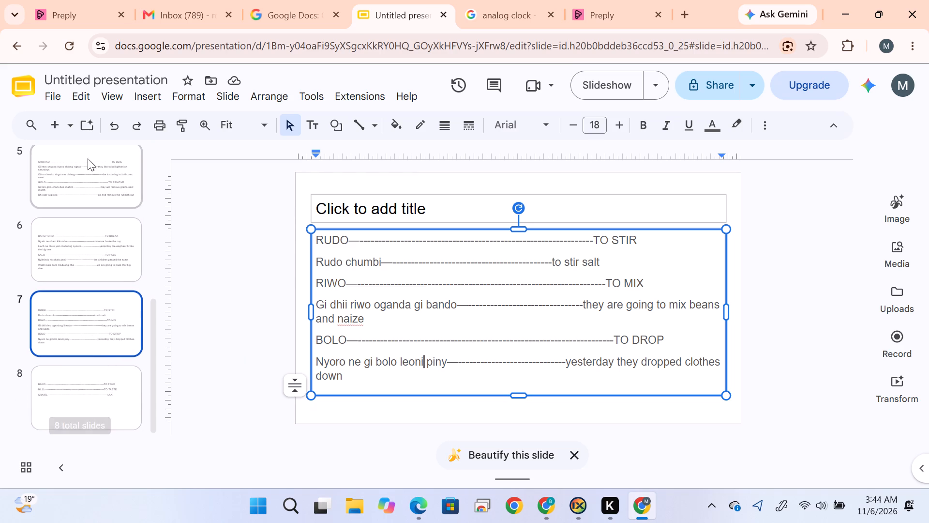
click(89, 79)
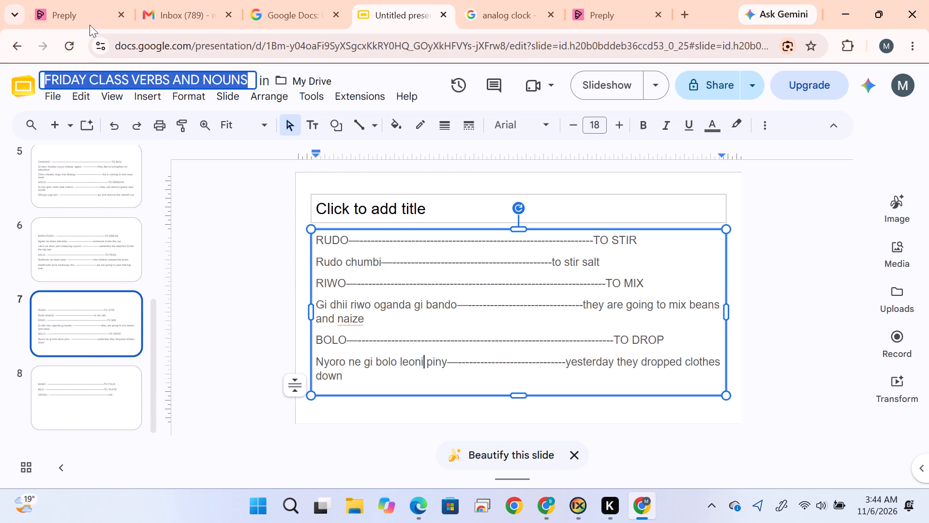
Download the presentation as a PDF document.
click(62, 92)
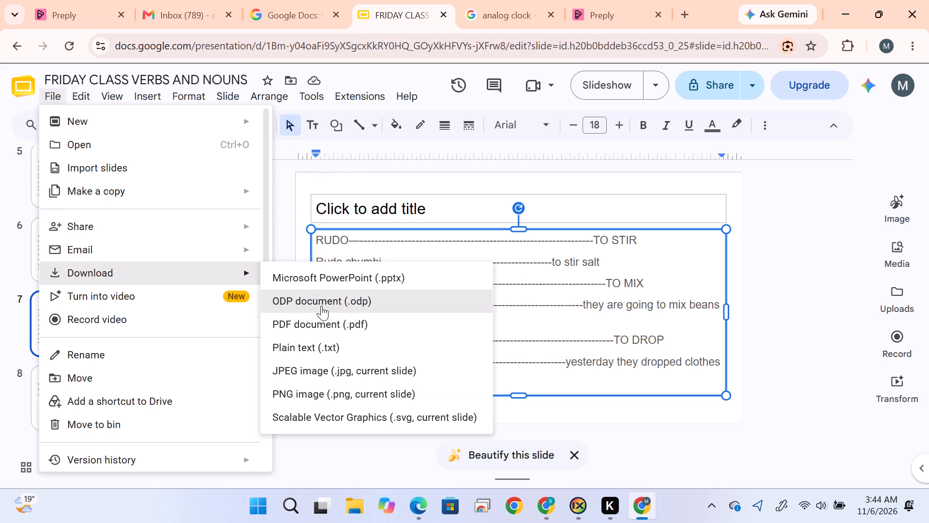
click(321, 318)
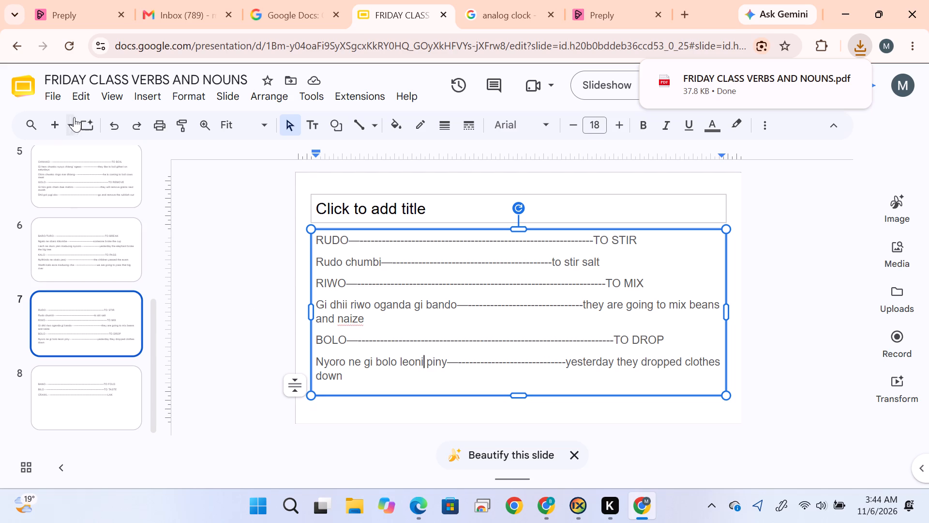
Download another copy of the FRIDAY CLASS VERBS AND NOUNS presentation as a PDF document.
click(46, 93)
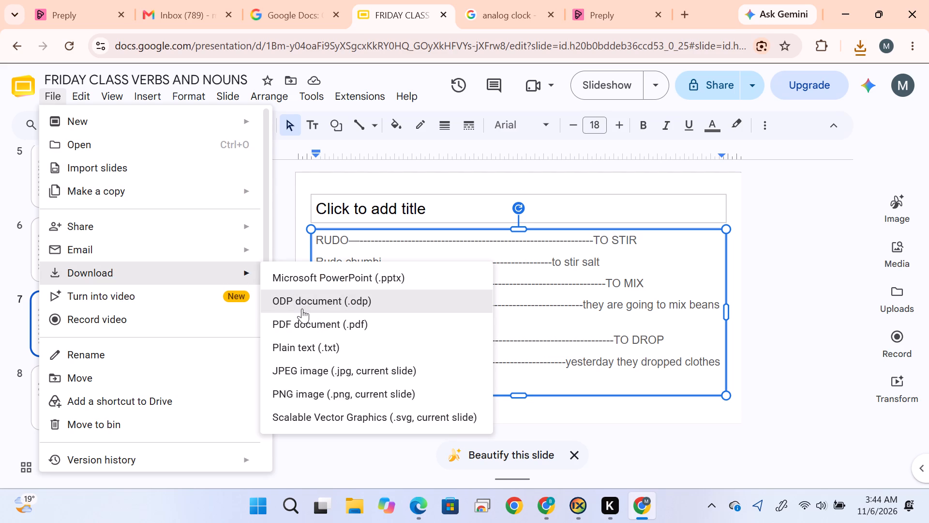
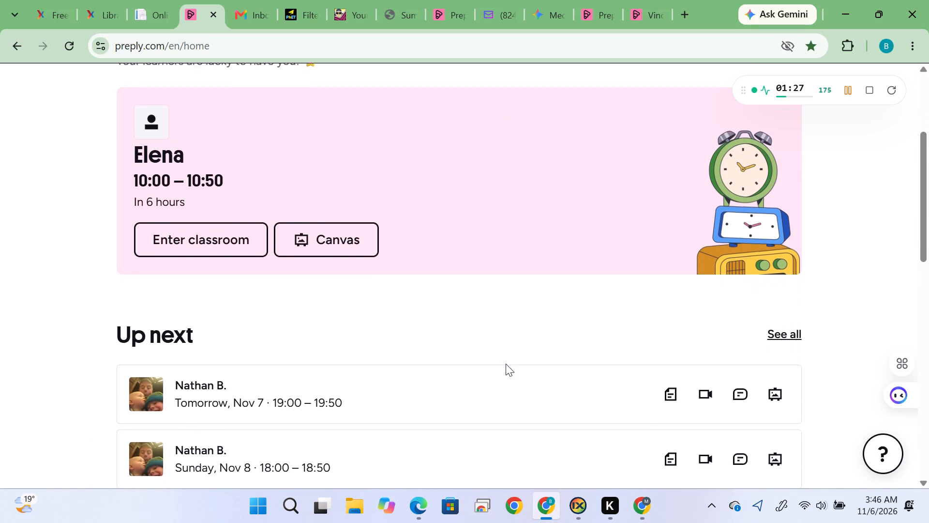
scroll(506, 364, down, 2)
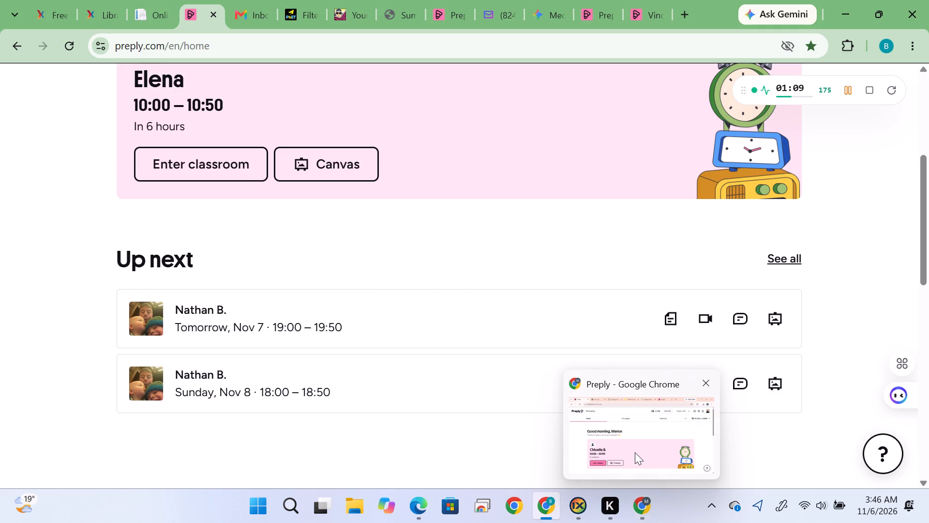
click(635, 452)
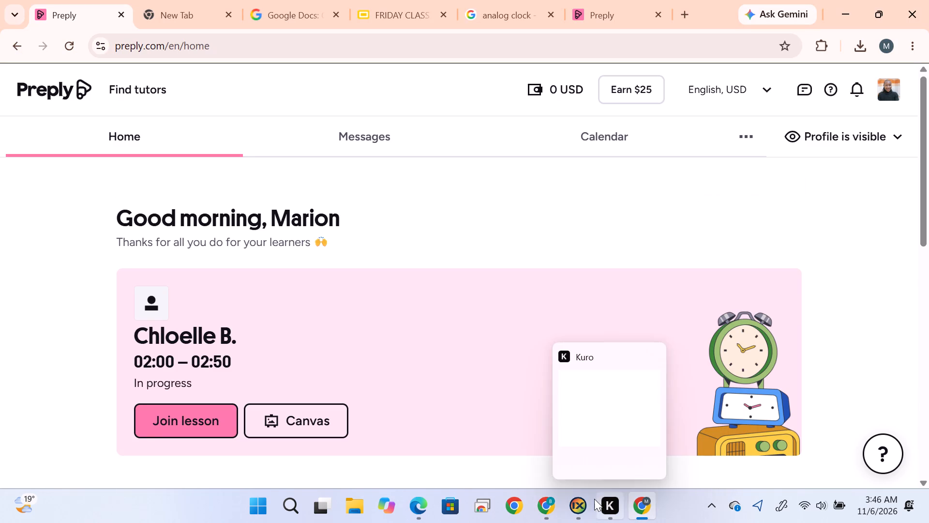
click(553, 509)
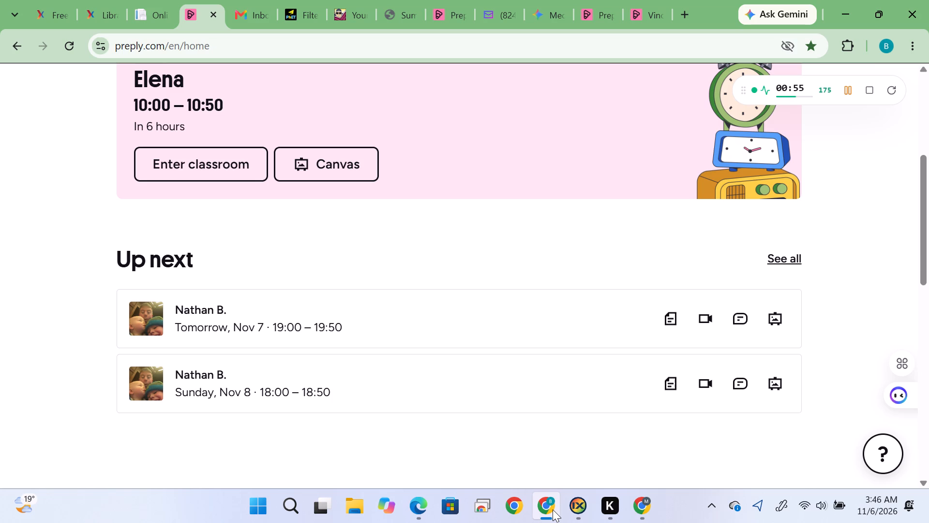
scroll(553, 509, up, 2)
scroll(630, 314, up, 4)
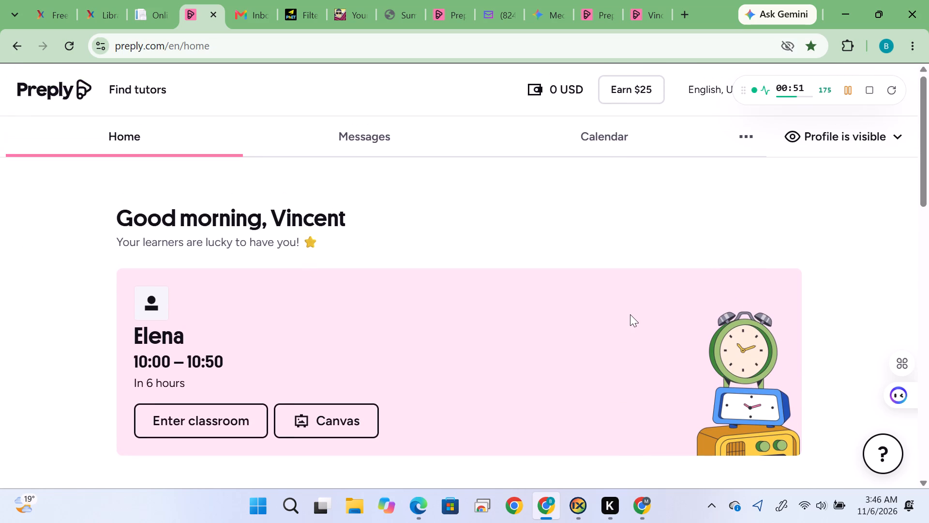
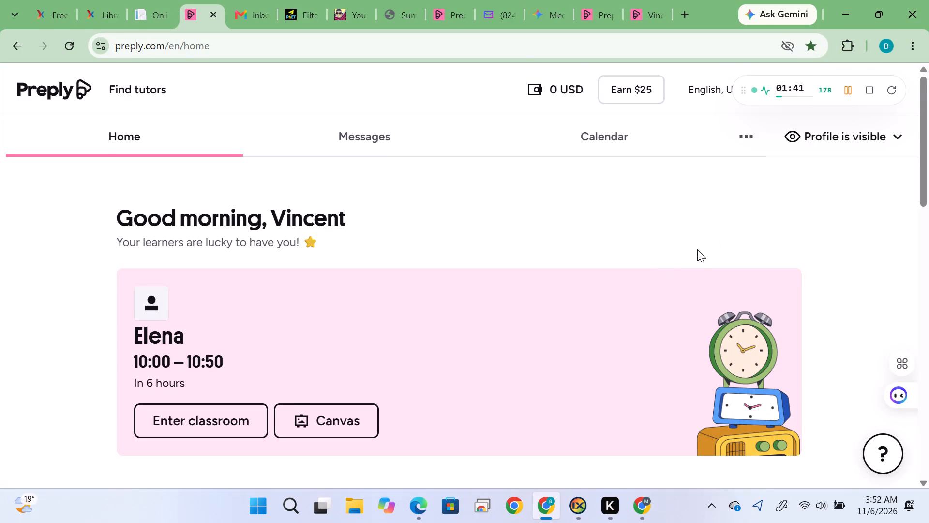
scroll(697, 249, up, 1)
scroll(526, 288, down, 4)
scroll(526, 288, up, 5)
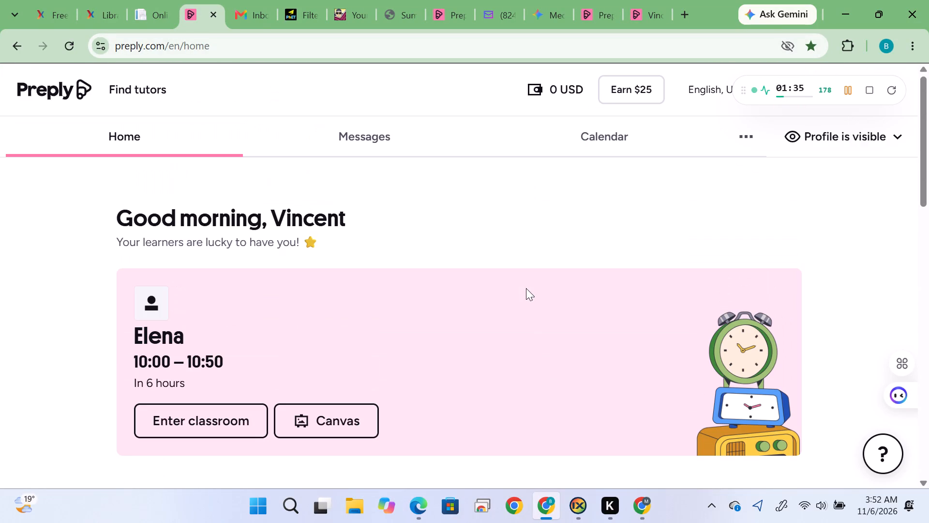
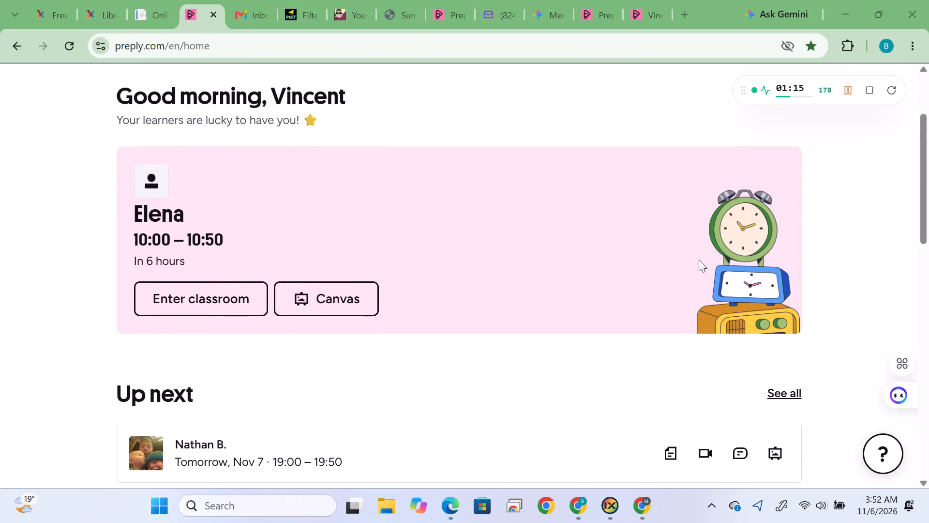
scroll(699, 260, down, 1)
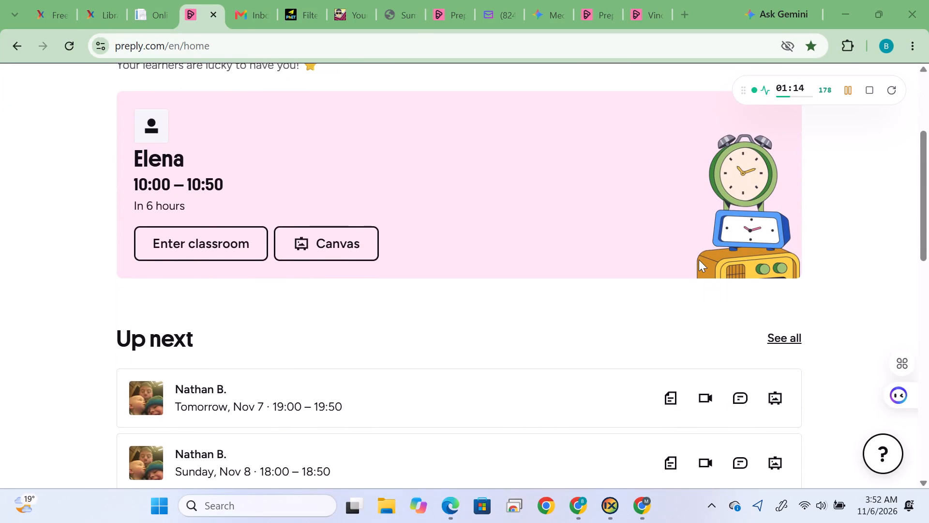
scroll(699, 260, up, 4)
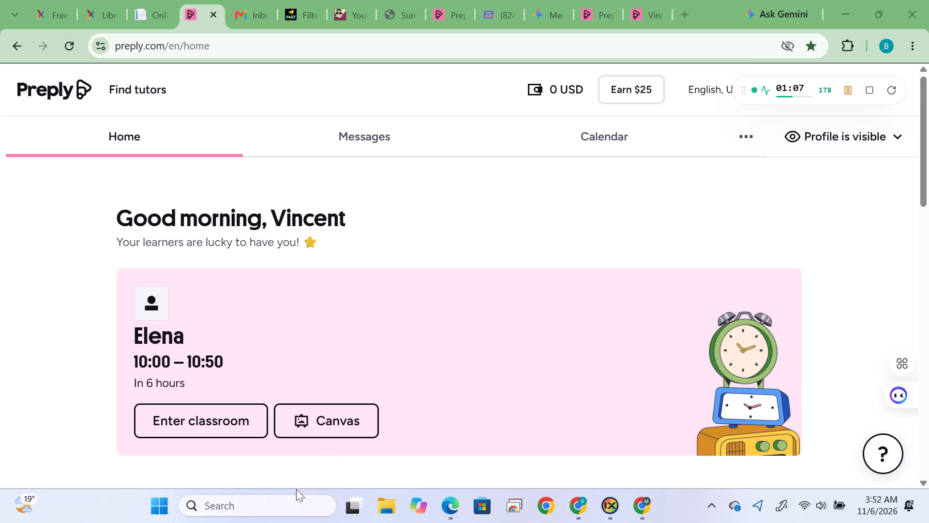
Minimize both Preply browser windows and the ixBrowser profile list window.
click(854, 12)
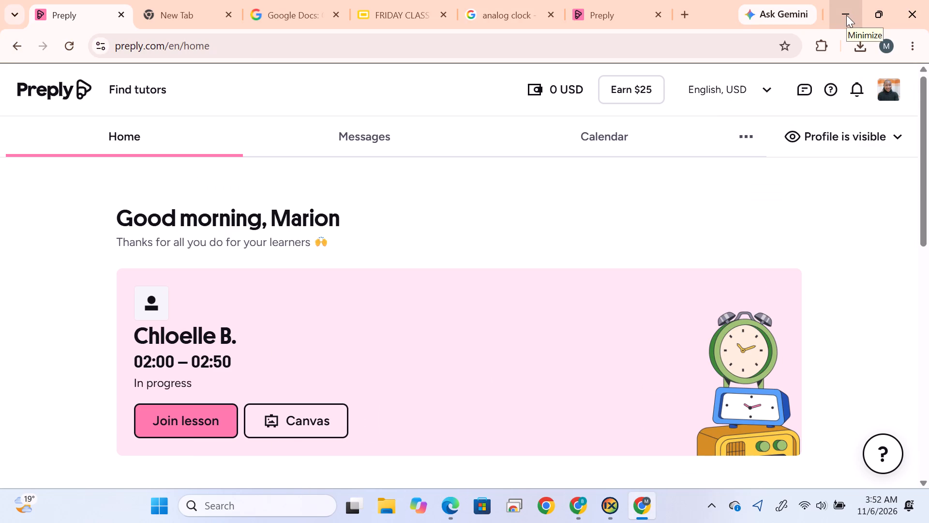
click(846, 15)
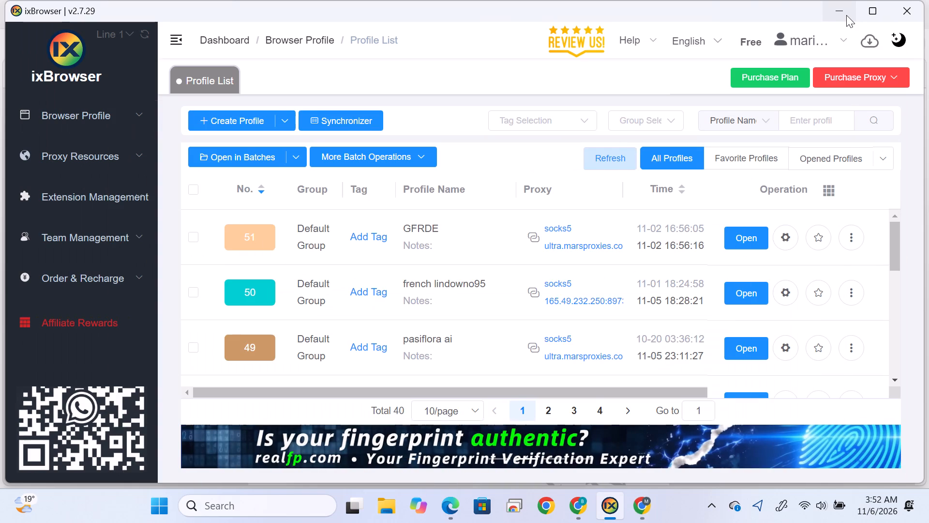
click(846, 15)
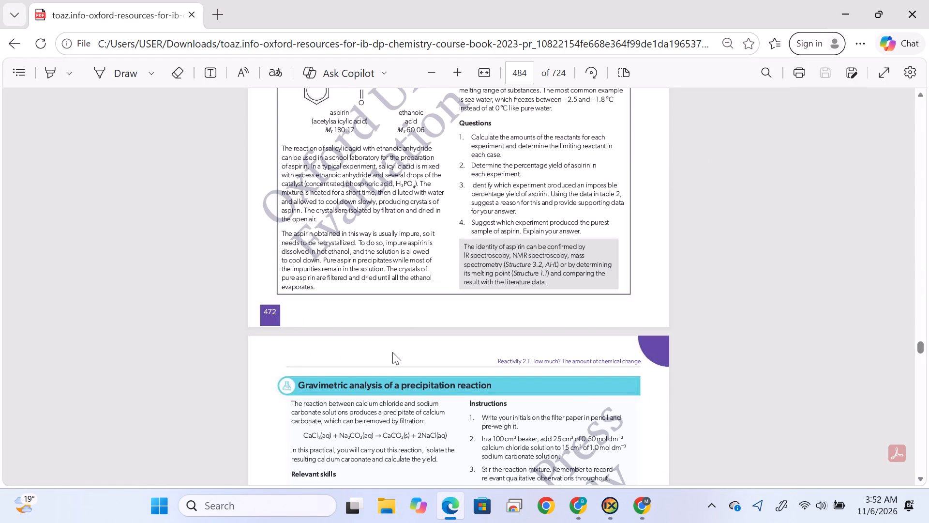
Search the computer for "lo" and launch the Loggy3 app.
click(248, 503)
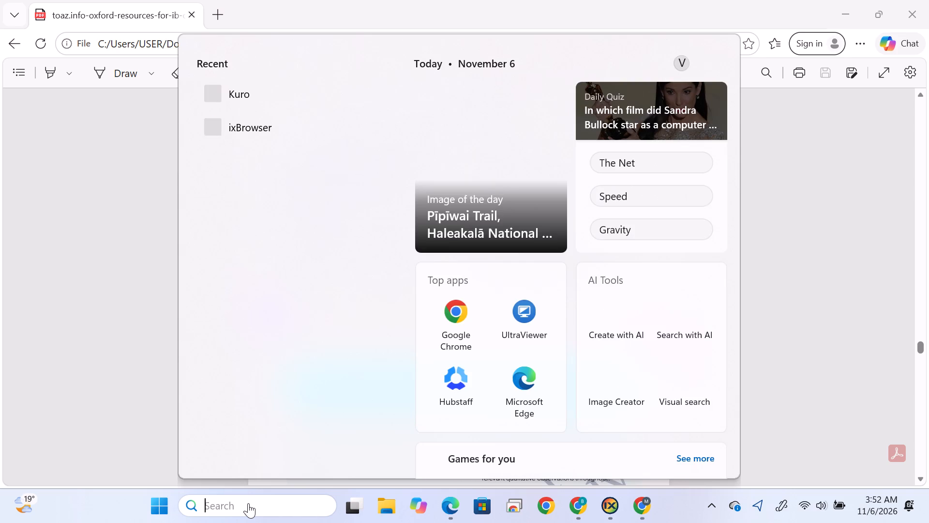
text(lo)
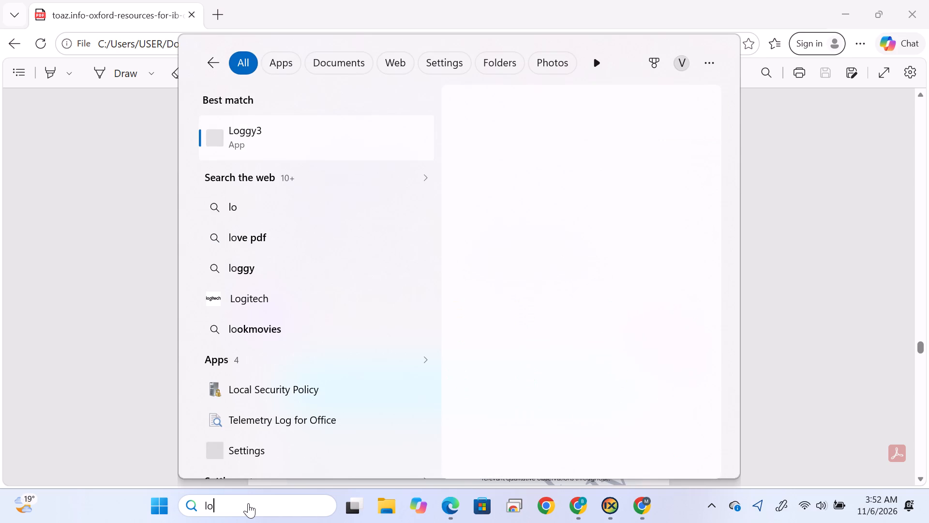
double_click(245, 131)
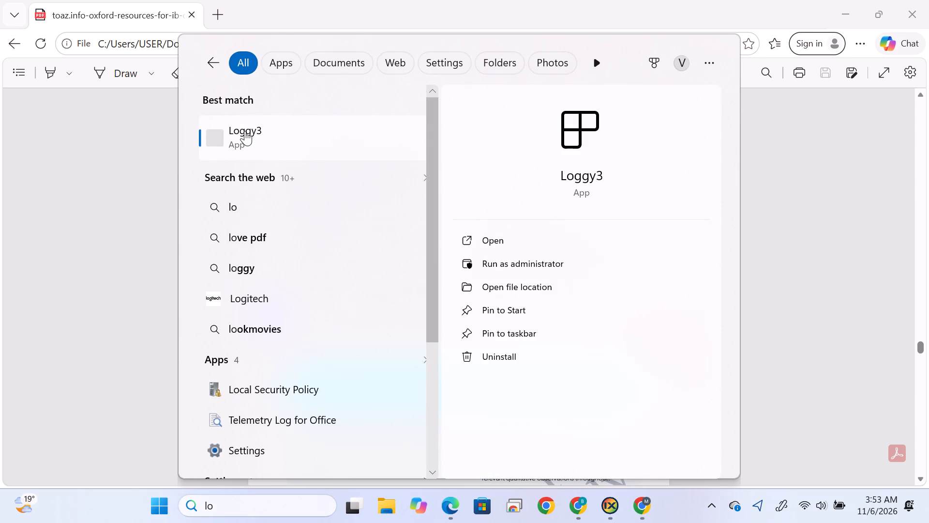